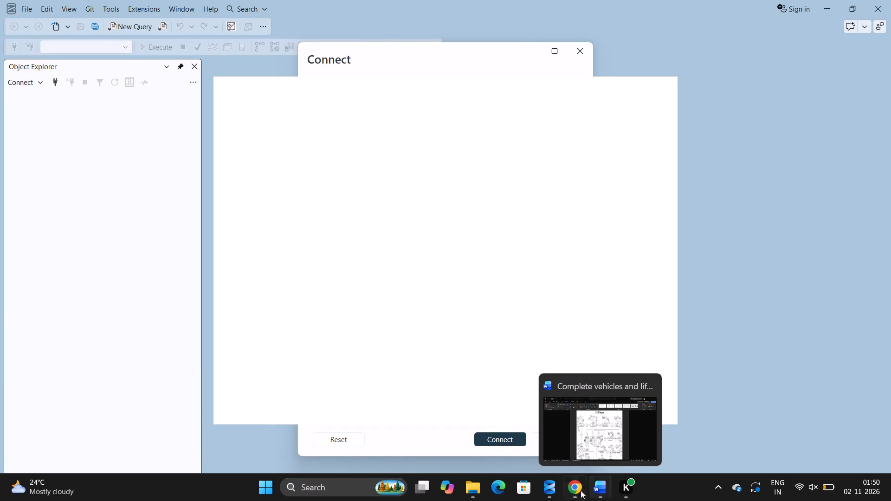
pyautogui.click(607, 408)
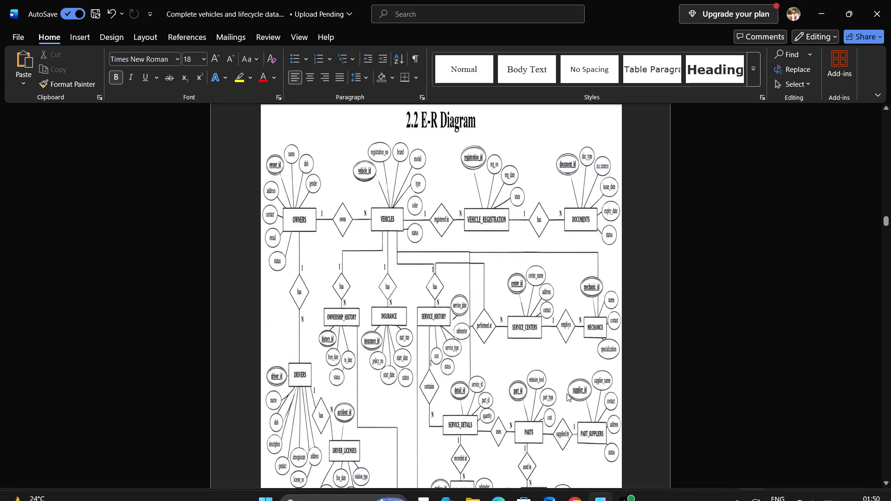
pyautogui.hscroll(1, 504, 322)
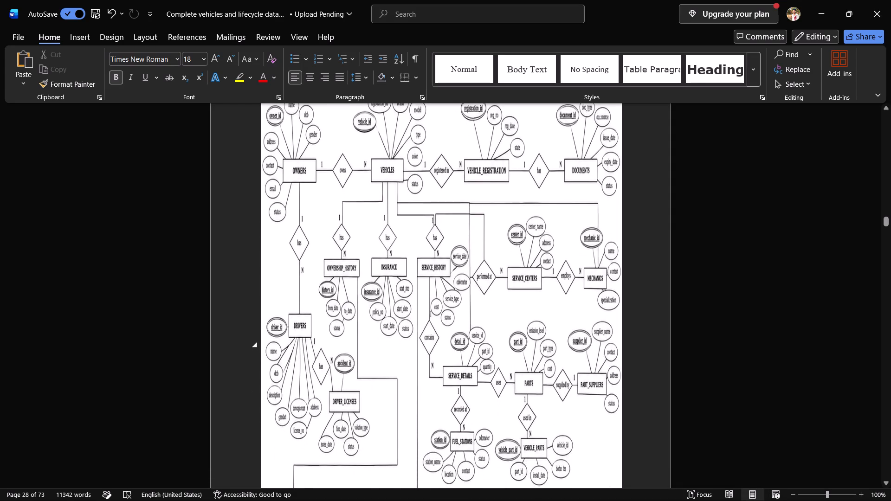
pyautogui.hscroll(1, 504, 322)
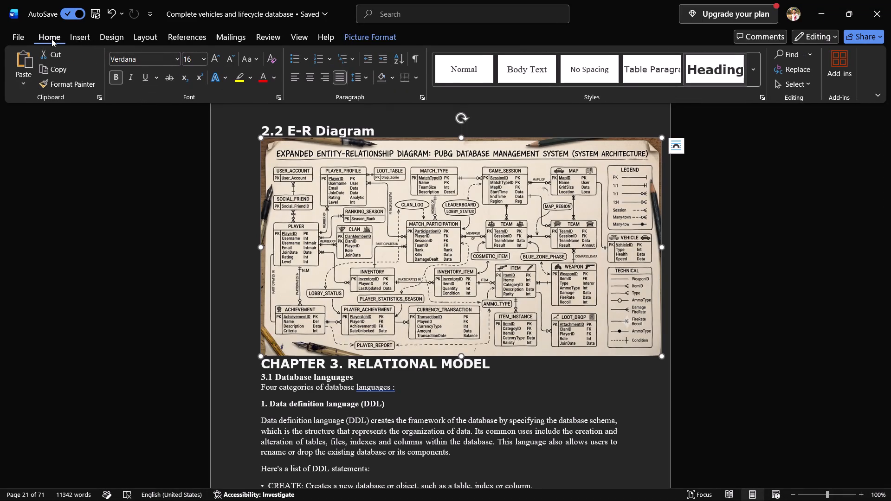
pyautogui.click(71, 57)
pyautogui.click(54, 52)
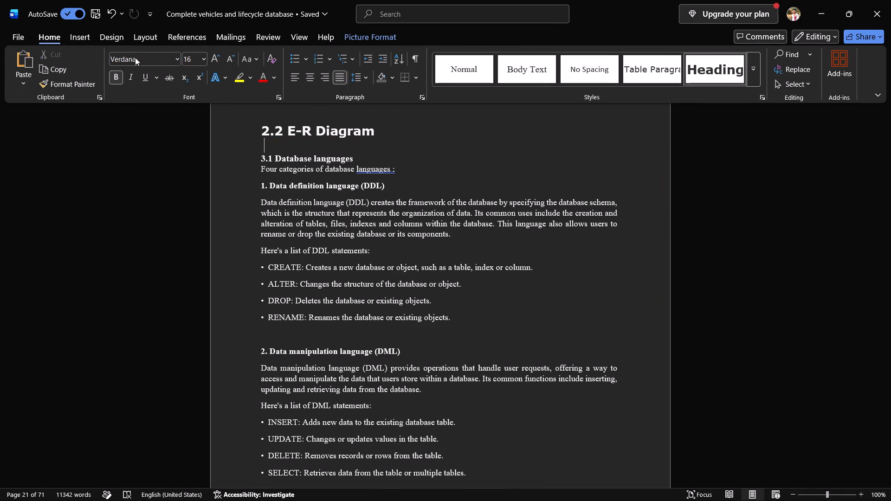
# Insert the newest Gemini-generated PUBG Game Management E-R diagram from the Downloads folder under the 2.2 E-R Diagram heading.
pyautogui.click(77, 36)
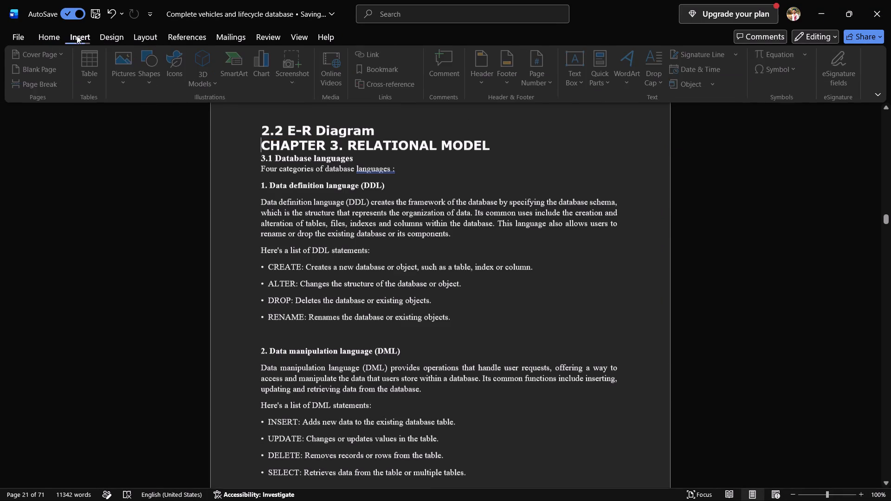
pyautogui.click(128, 66)
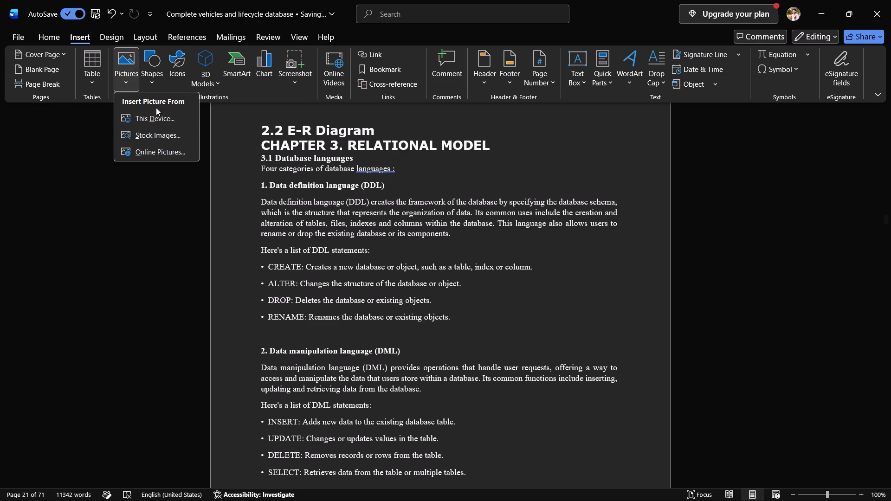
pyautogui.click(158, 124)
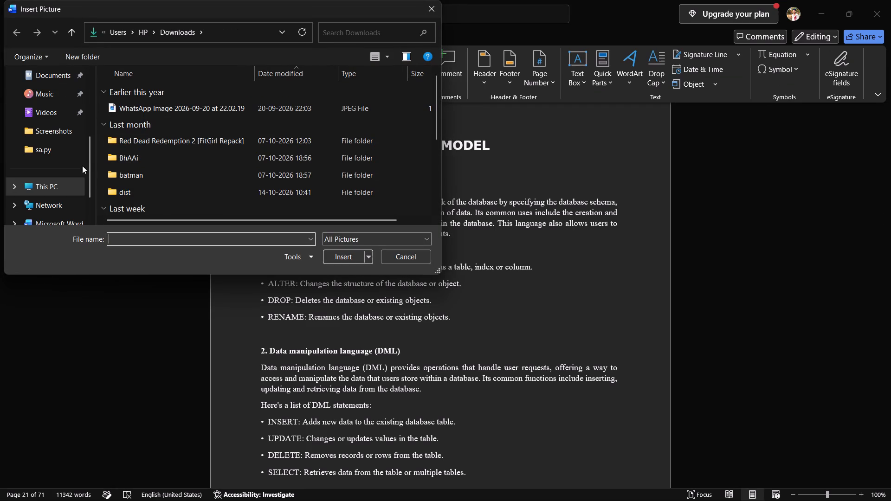
pyautogui.scroll(-1, 67, 180)
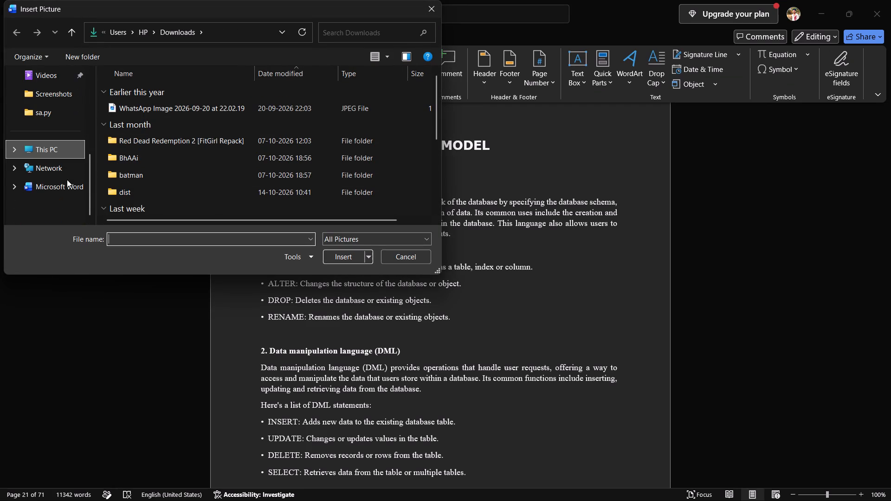
pyautogui.scroll(2, 74, 111)
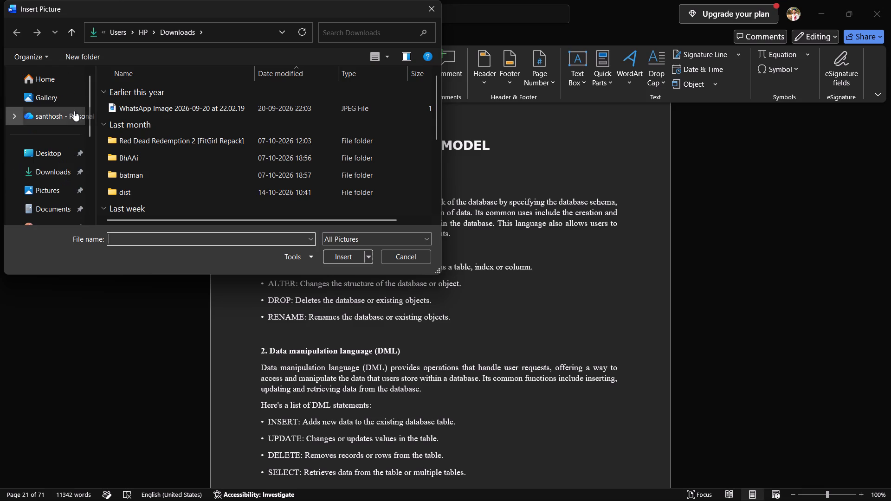
pyautogui.click(46, 164)
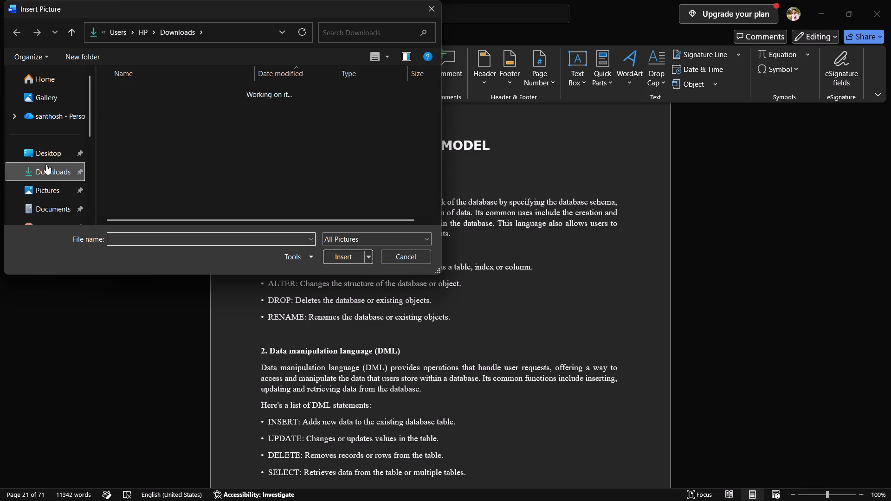
pyautogui.scroll(-14, 163, 168)
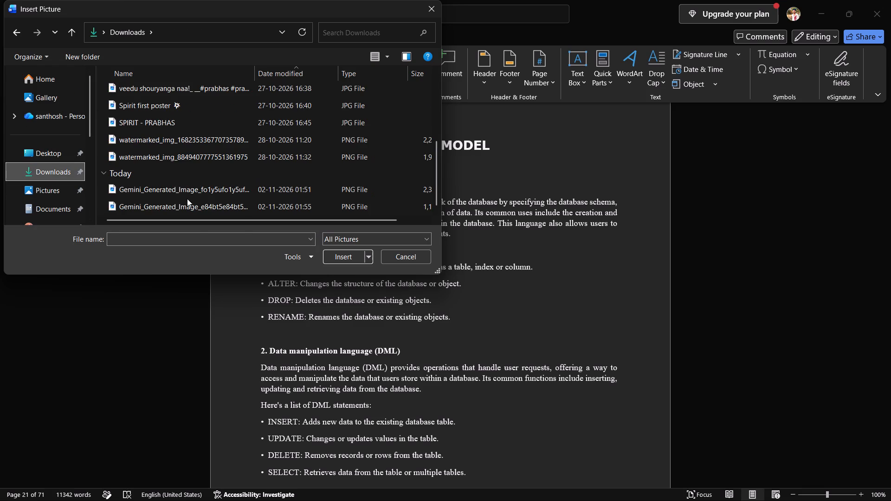
pyautogui.click(190, 203)
pyautogui.click(340, 255)
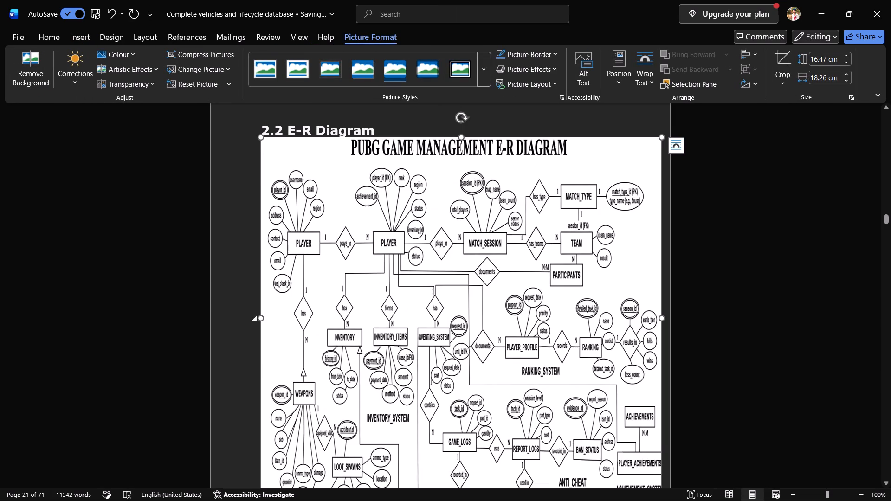
# Add blank lines between the inserted diagram and the CHAPTER 3. RELATIONAL MODEL heading.
pyautogui.scroll(-4, 461, 306)
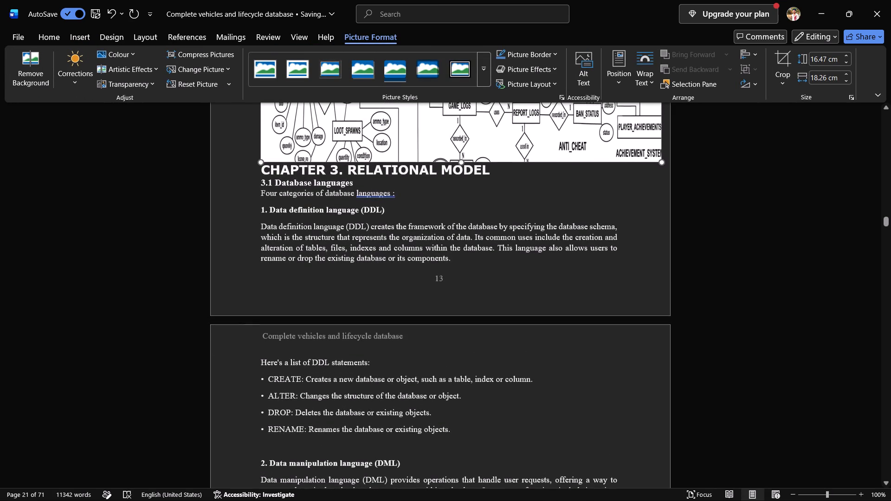
pyautogui.click(500, 161)
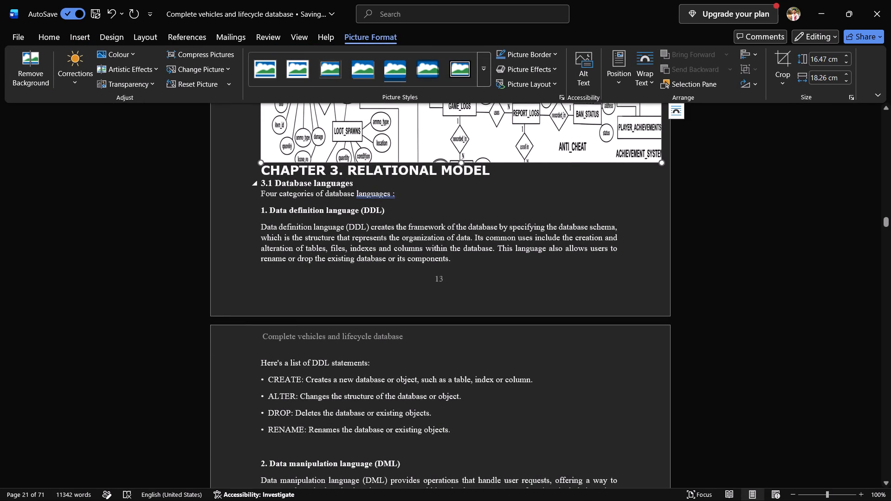
pyautogui.click(534, 178)
pyautogui.click(502, 166)
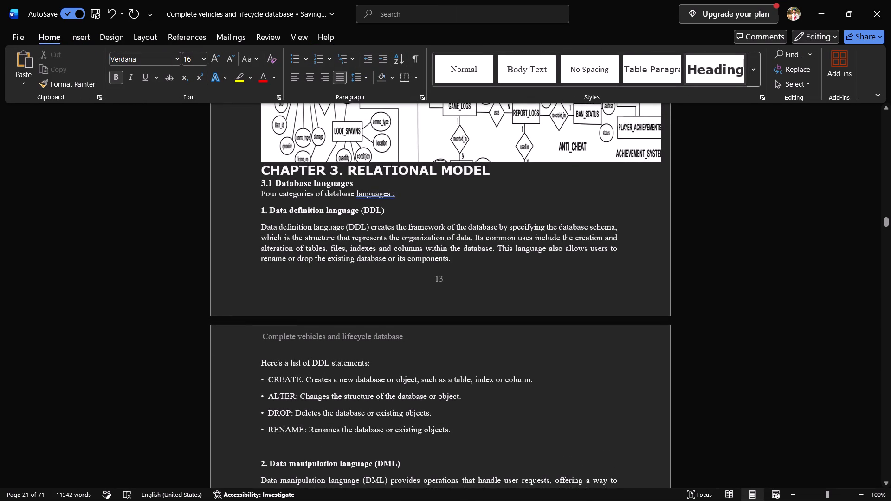
pyautogui.click(253, 170)
pyautogui.press('Return')
pyautogui.press('Return')
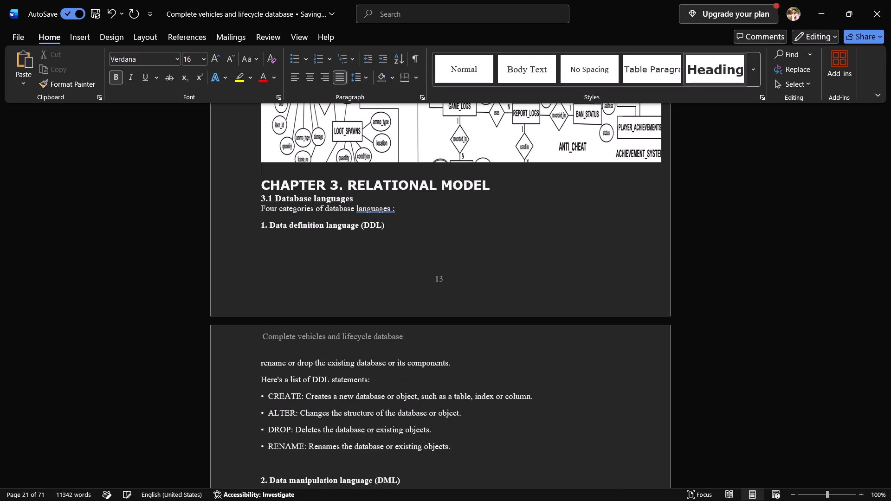
pyautogui.press('Return')
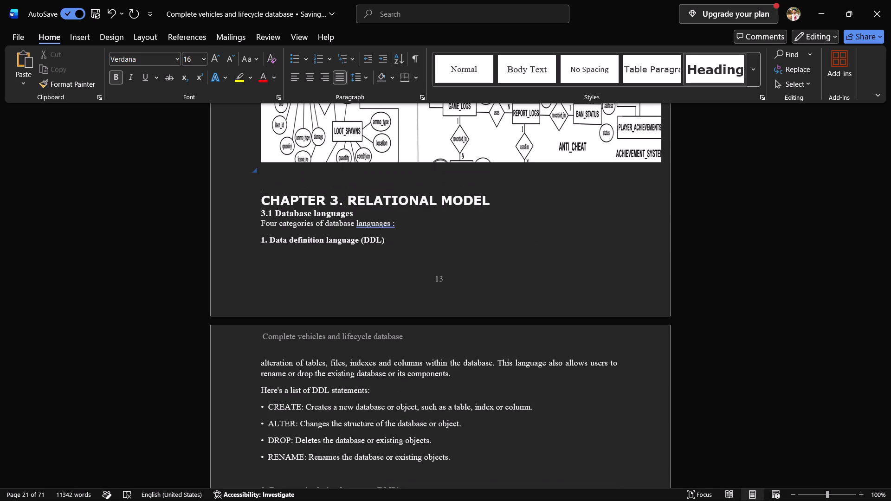
# Add blank lines between the 2.2 E-R Diagram heading and the diagram so that Chapter 3 starts on the following page.
pyautogui.scroll(2, 356, 178)
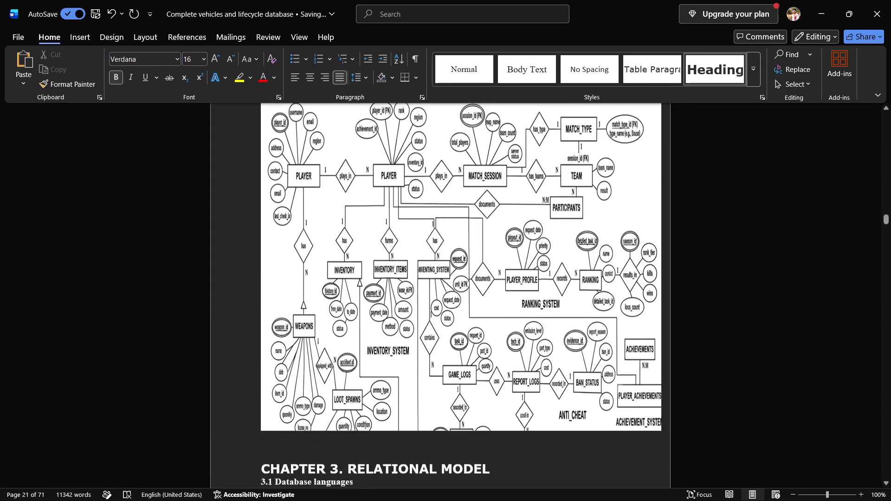
pyautogui.scroll(3, 356, 178)
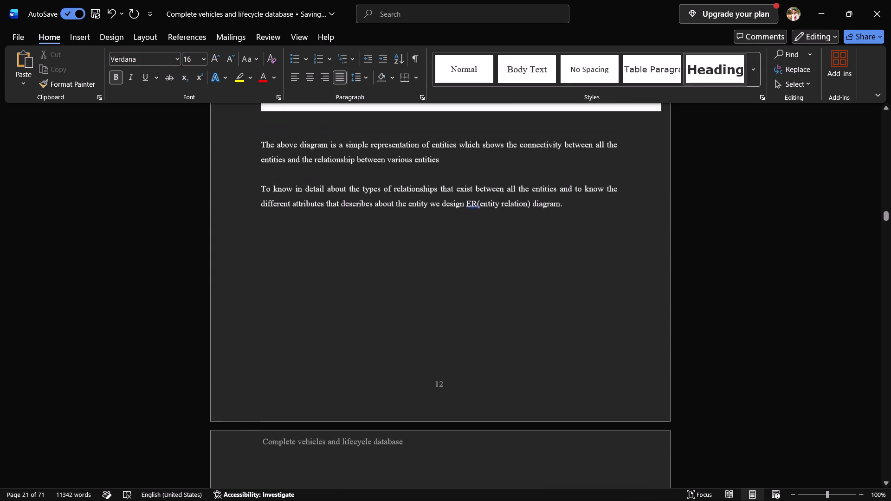
pyautogui.scroll(1, 356, 178)
pyautogui.scroll(-3, 356, 178)
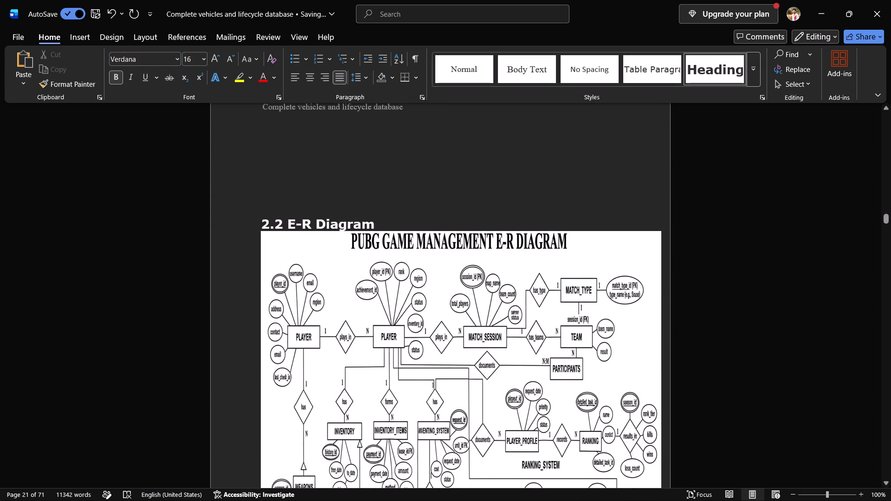
pyautogui.click(382, 217)
pyautogui.press('Return')
pyautogui.press('Return')
pyautogui.scroll(-2, 444, 205)
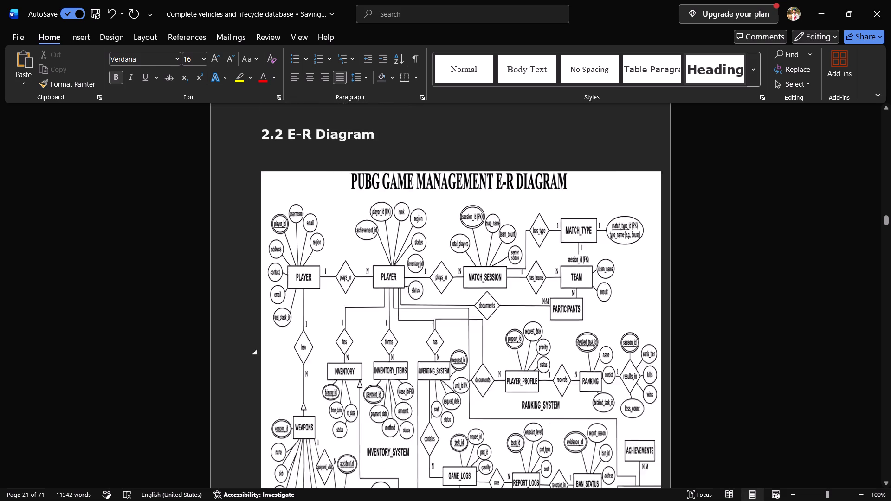
pyautogui.scroll(1, 444, 205)
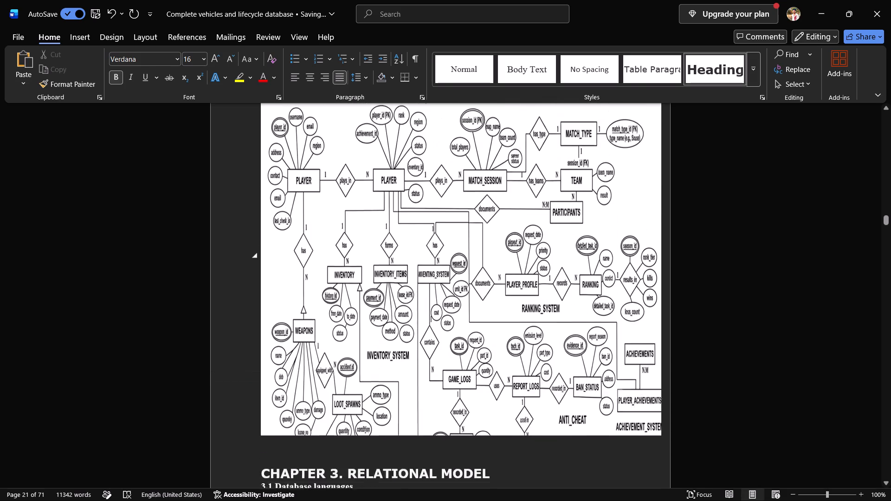
pyautogui.scroll(-1, 444, 205)
pyautogui.scroll(2, 444, 205)
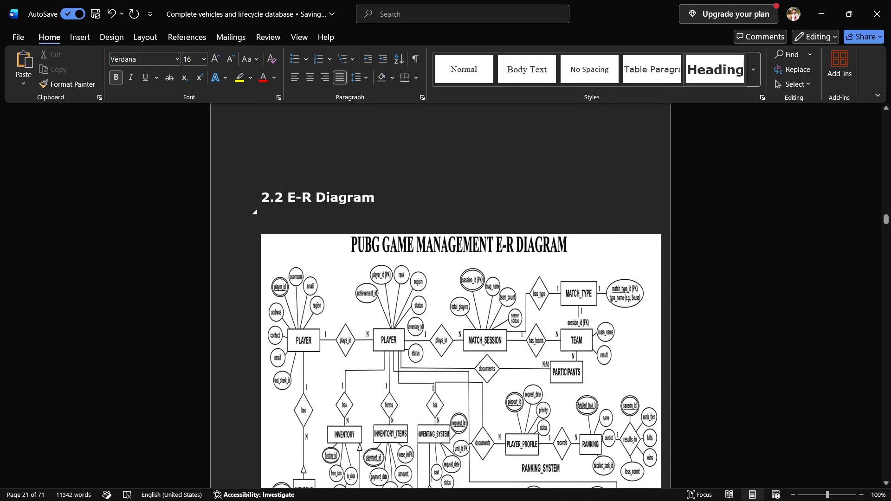
pyautogui.click(414, 219)
pyautogui.press('Return')
pyautogui.press('Return')
pyautogui.press('Return')
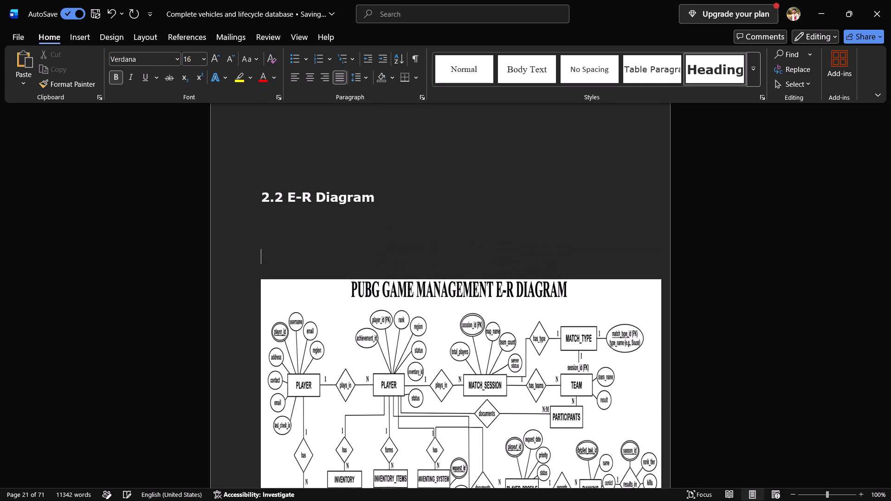
# Review the report's layout and text from Chapter 3 back through the entity tables, abstract, objectives, problem statement and Chapter 1 introduction.
pyautogui.scroll(-3, 431, 265)
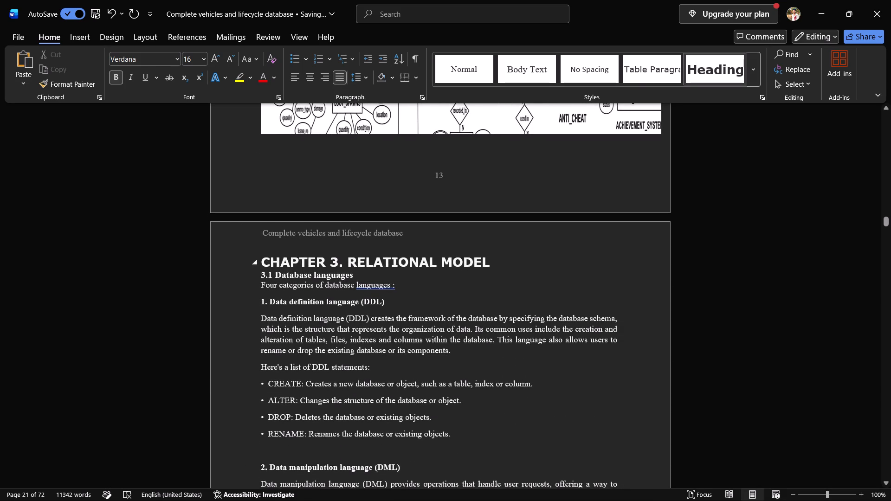
pyautogui.scroll(1, 426, 228)
pyautogui.scroll(-4, 410, 284)
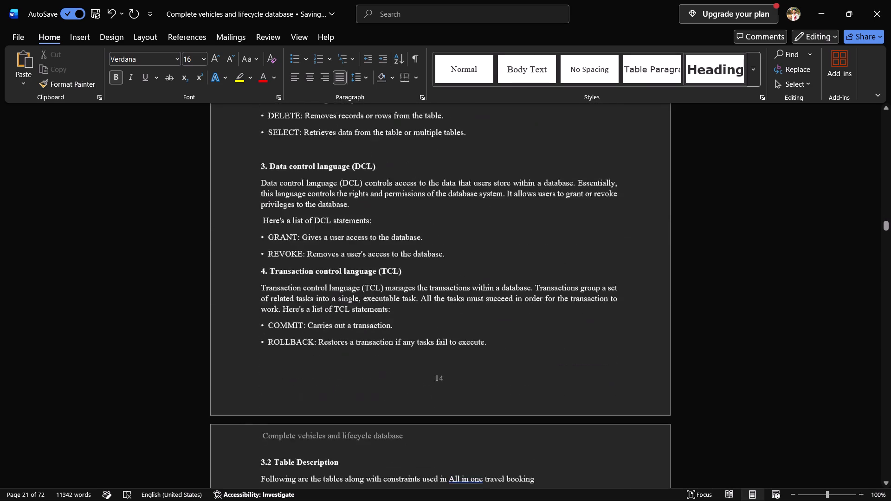
pyautogui.scroll(14, 410, 284)
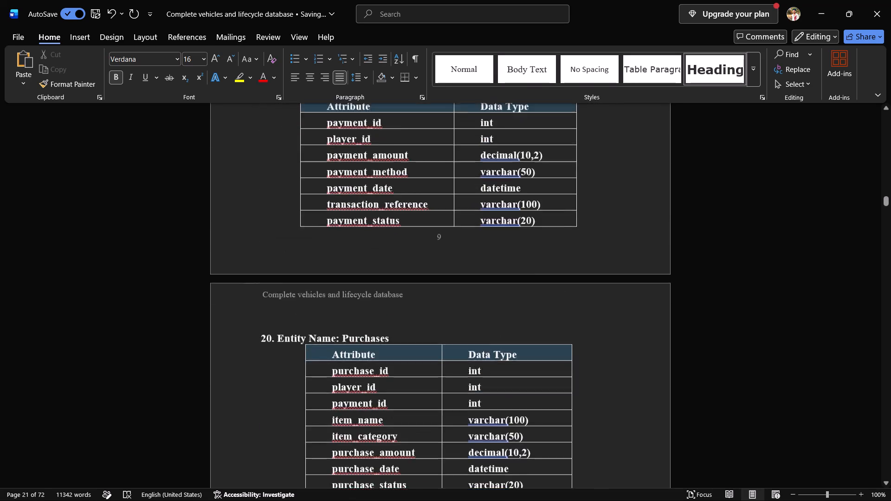
pyautogui.scroll(1, 410, 284)
pyautogui.scroll(20, 410, 284)
pyautogui.scroll(20, 410, 284)
pyautogui.scroll(11, 410, 284)
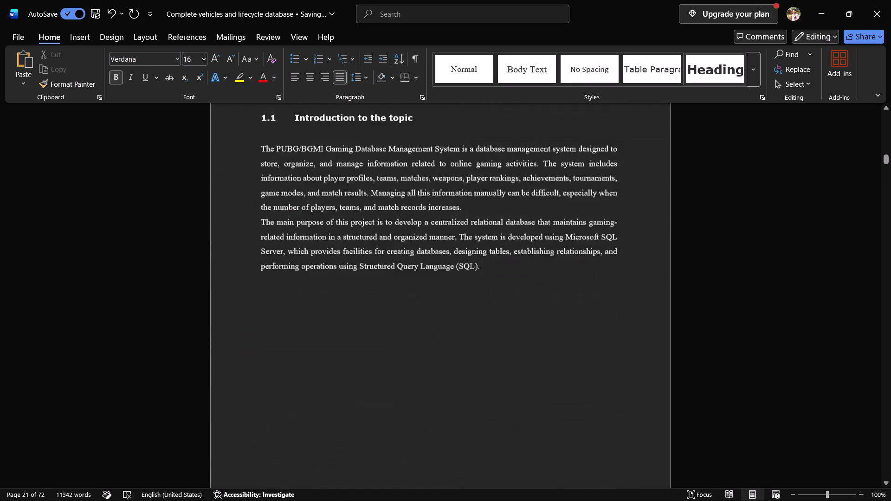
pyautogui.scroll(4, 410, 284)
pyautogui.scroll(-1, 410, 284)
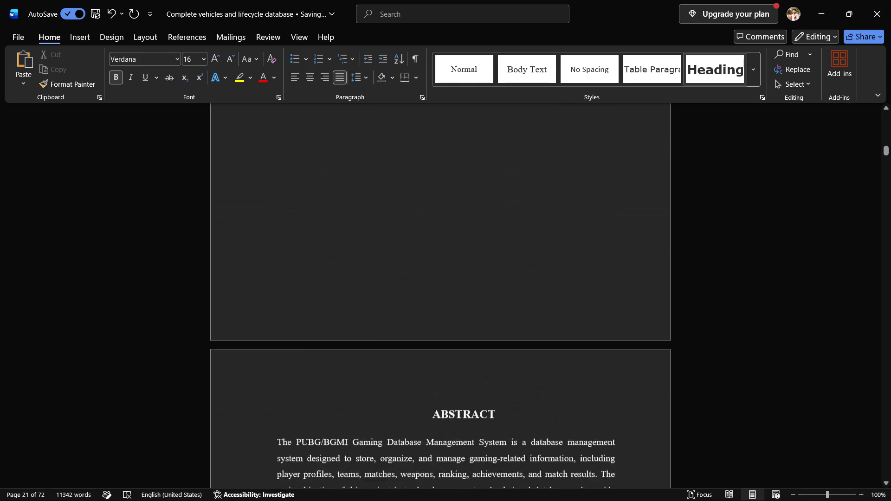
pyautogui.scroll(-3, 410, 284)
pyautogui.scroll(3, 410, 284)
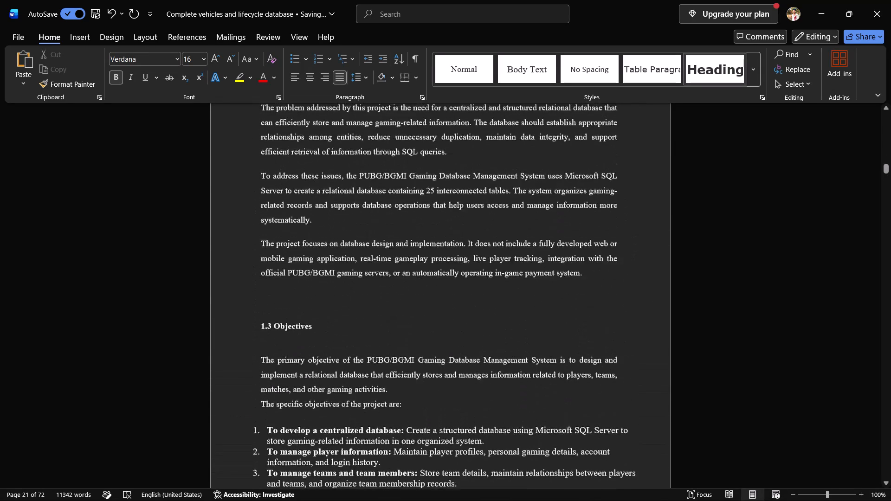
pyautogui.scroll(3, 410, 284)
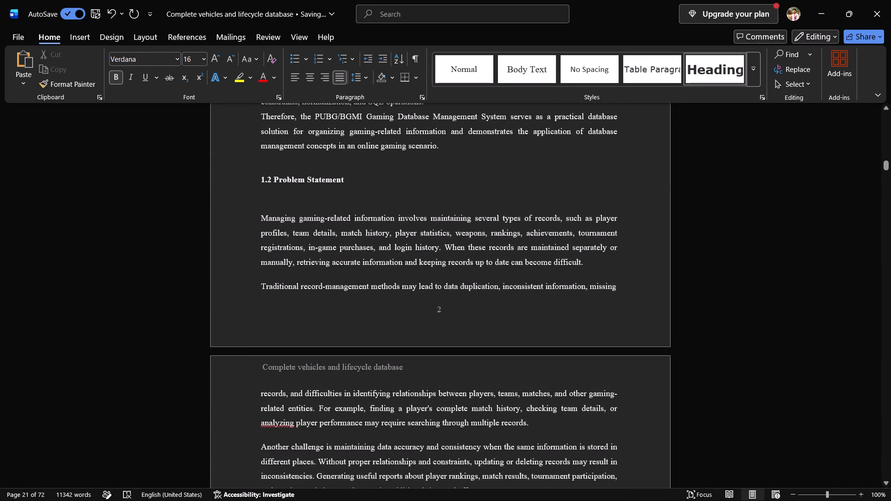
pyautogui.scroll(2, 410, 284)
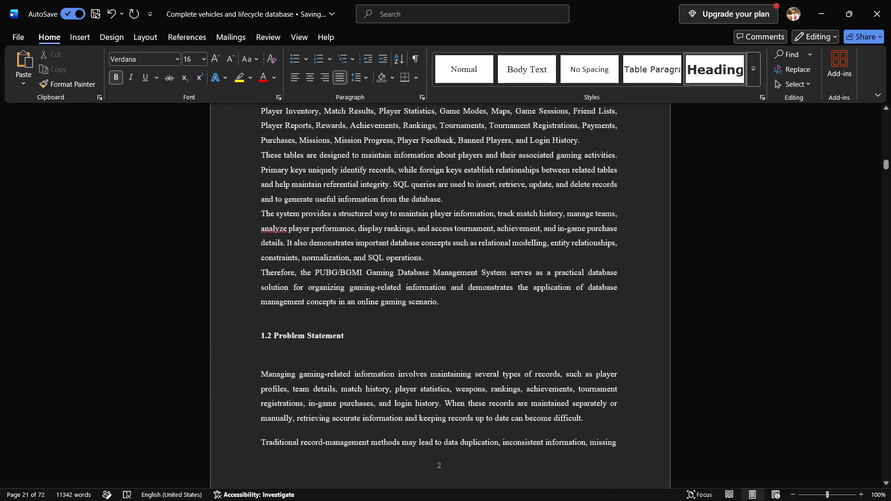
pyautogui.scroll(3, 410, 284)
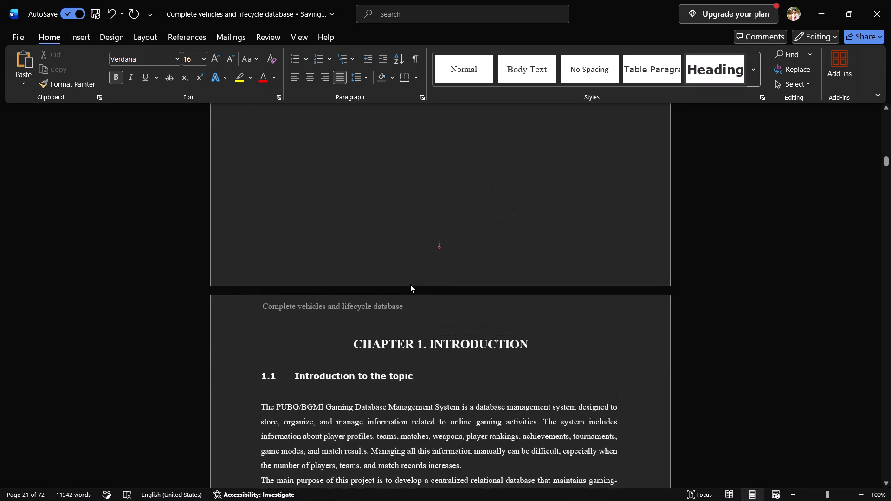
# Review the report's front matter, from the title page and certificate through programme outcomes, declaration and abstract to the Chapter 1 introduction.
pyautogui.scroll(4, 410, 284)
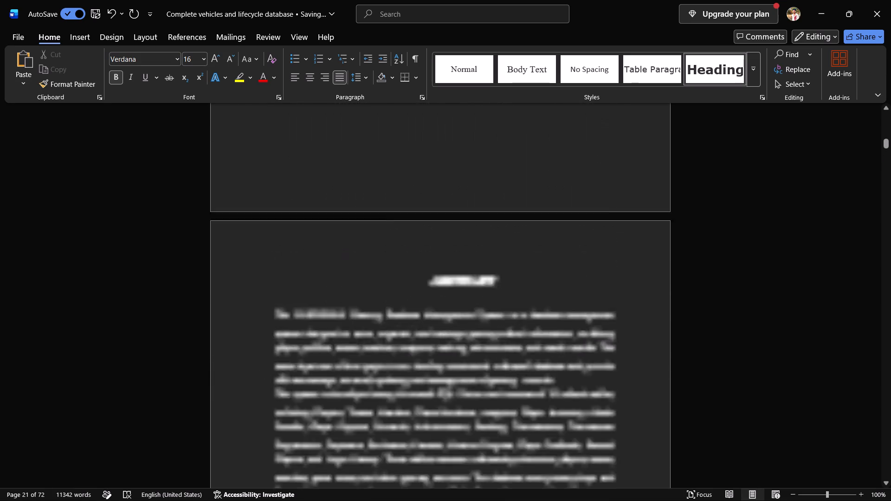
pyautogui.scroll(10, 410, 284)
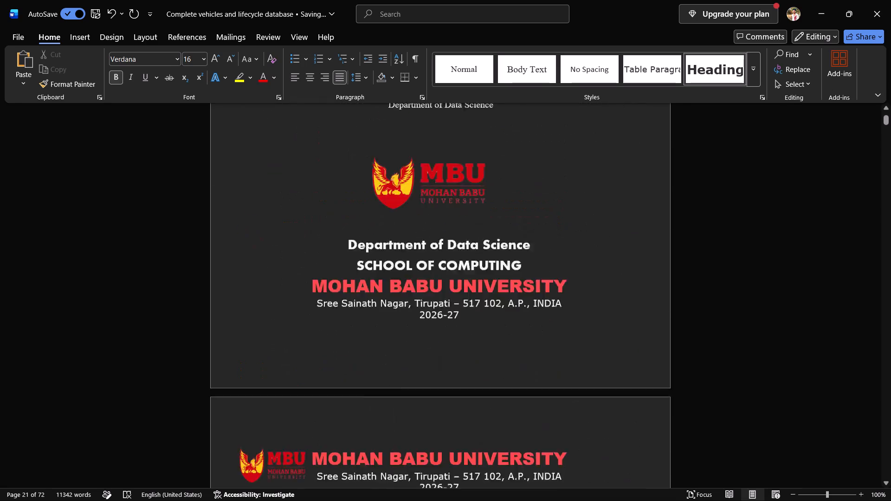
pyautogui.scroll(1, 410, 284)
pyautogui.scroll(-5, 410, 284)
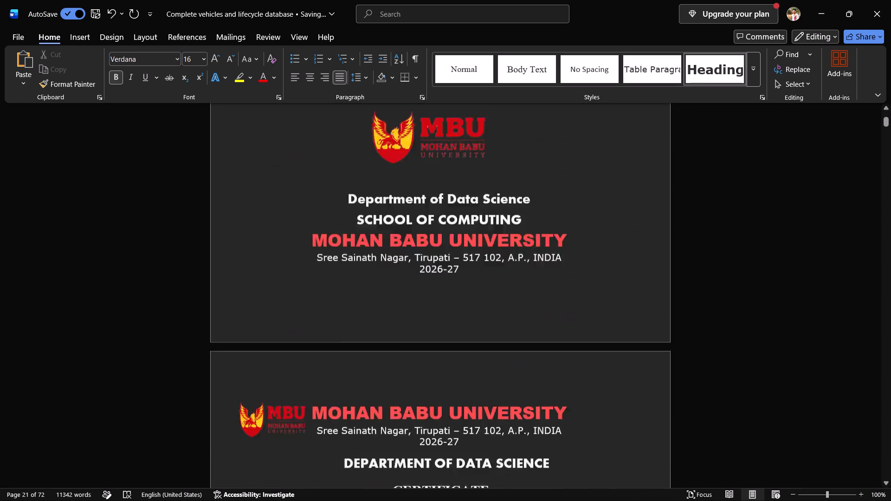
pyautogui.scroll(-6, 410, 284)
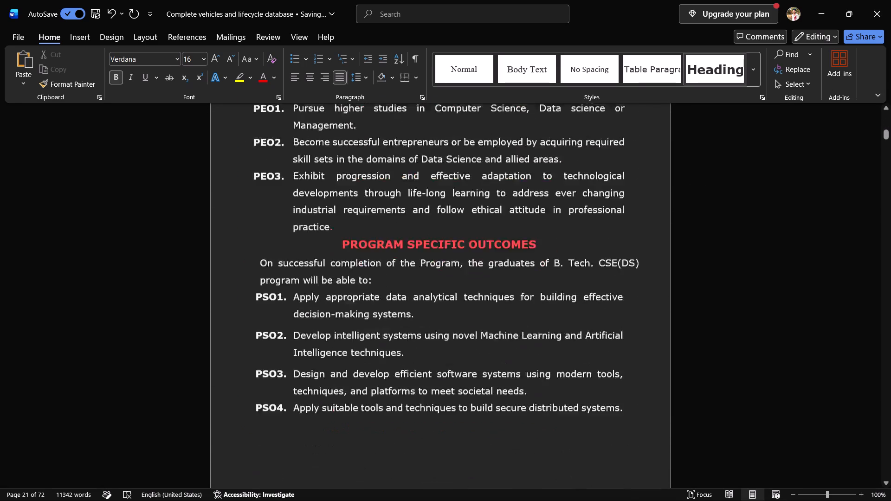
pyautogui.scroll(1, 410, 295)
pyautogui.scroll(-3, 410, 295)
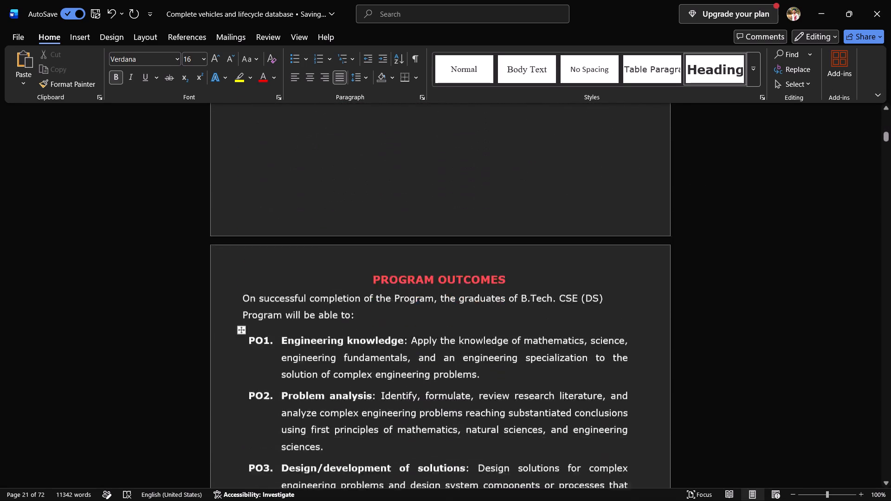
pyautogui.scroll(-3, 410, 295)
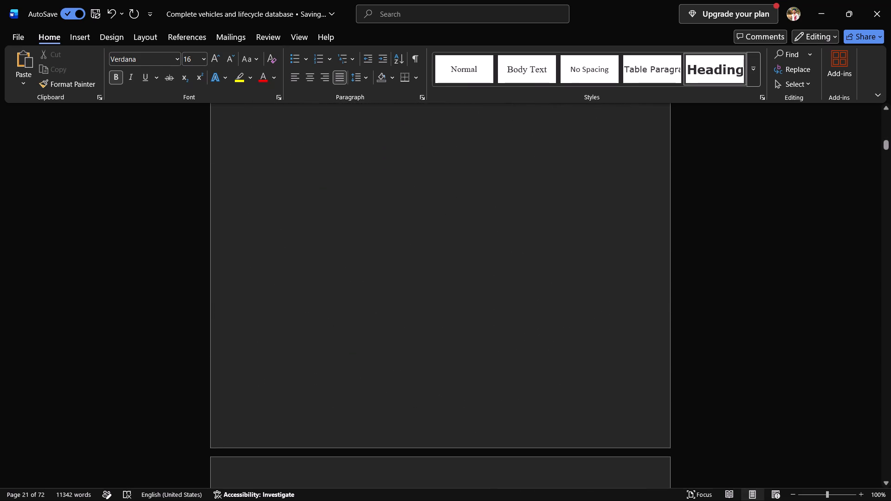
pyautogui.scroll(-3, 410, 295)
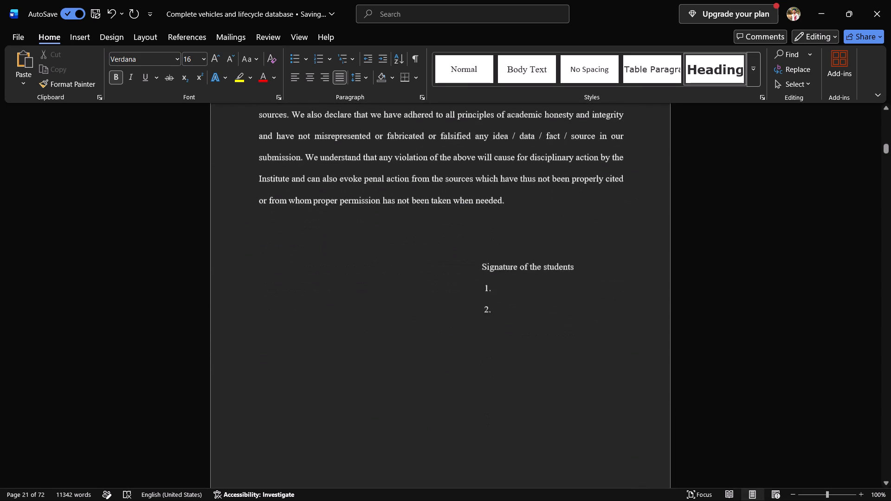
pyautogui.scroll(-3, 410, 295)
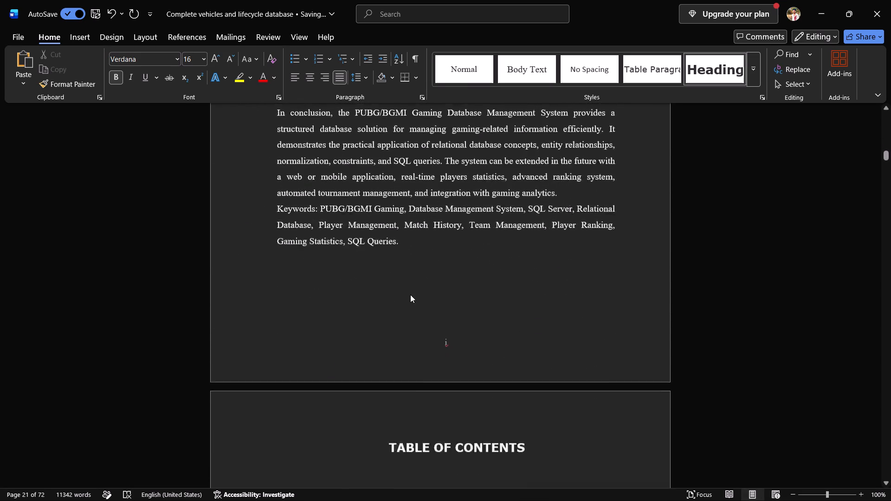
pyautogui.scroll(-5, 410, 295)
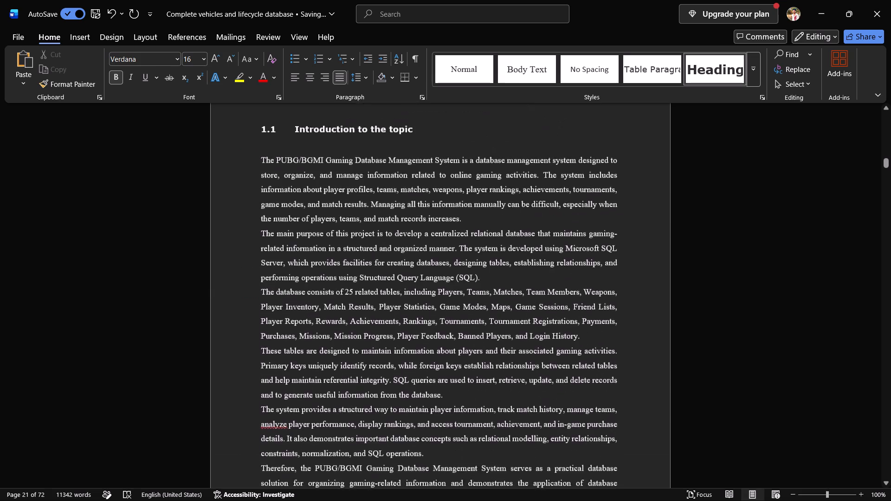
# Replace "vehicles and lifecycle" in the Chapter 1 page header so it reads "Complete Pubg Gaming database", and close header editing.
pyautogui.scroll(1, 410, 295)
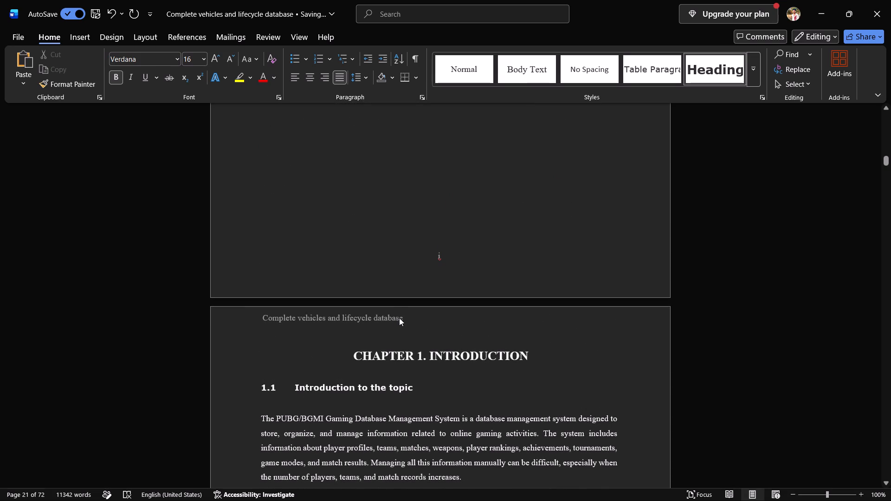
pyautogui.rightClick(401, 315)
pyautogui.rightClick(401, 315)
pyautogui.click(419, 318)
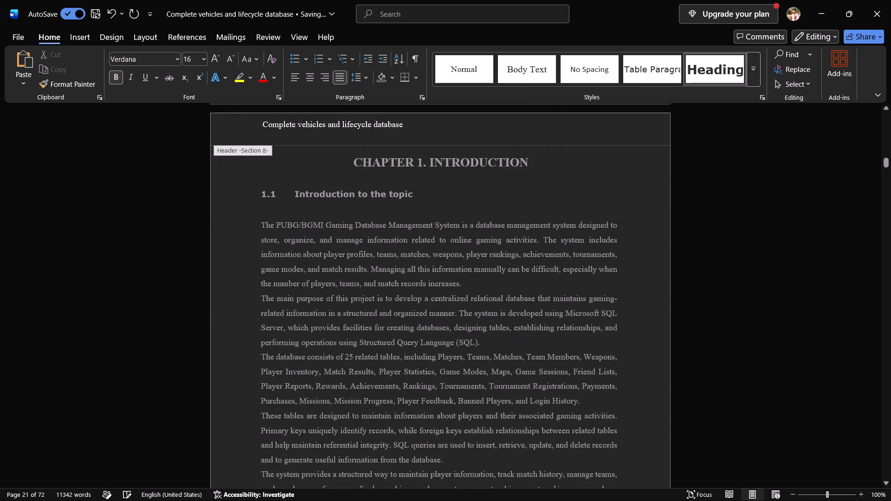
pyautogui.click(400, 124)
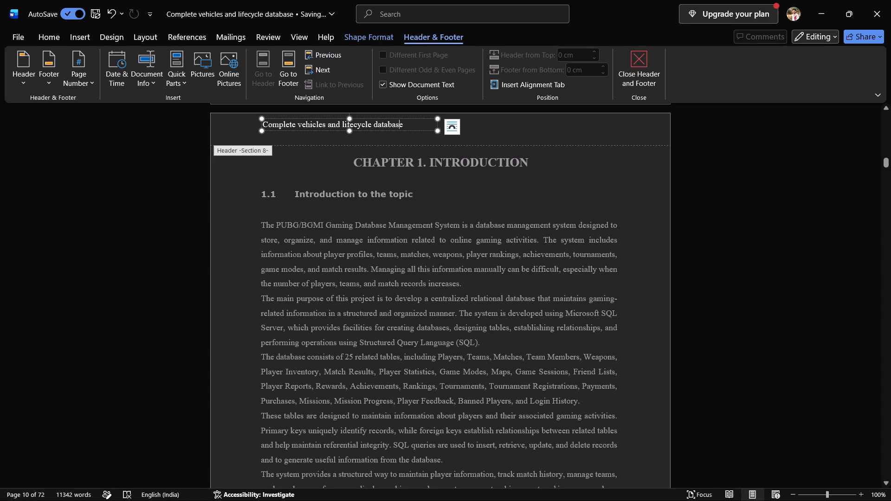
pyautogui.click(371, 124)
pyautogui.press('BackSpace')
pyautogui.press('BackSpace')
pyautogui.press('BackSpace')
pyautogui.press('BackSpace')
pyautogui.press('BackSpace')
pyautogui.press('BackSpace')
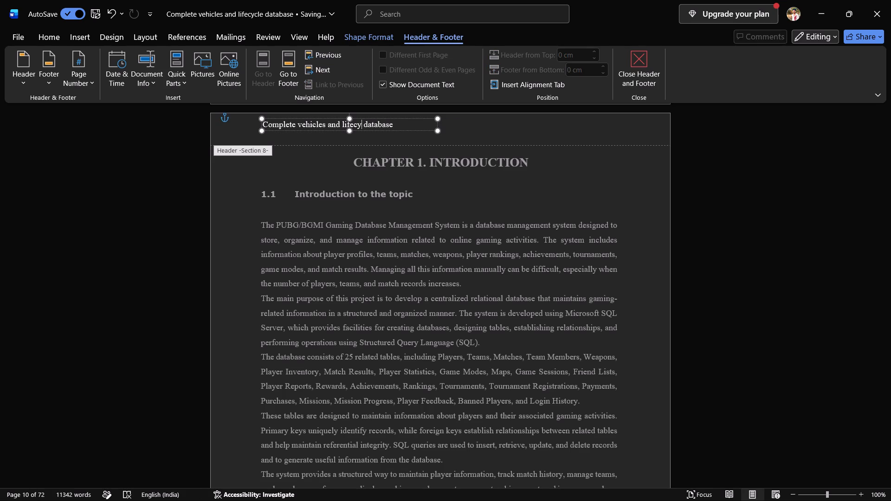
pyautogui.press('BackSpace')
pyautogui.press('BackSpace')
pyautogui.press('BackSpace')
pyautogui.press('BackSpace')
pyautogui.press('BackSpace')
pyautogui.press('BackSpace')
pyautogui.press('BackSpace')
pyautogui.press('BackSpace')
pyautogui.press('BackSpace')
pyautogui.press('BackSpace')
pyautogui.press('BackSpace')
pyautogui.press('BackSpace')
pyautogui.press('BackSpace')
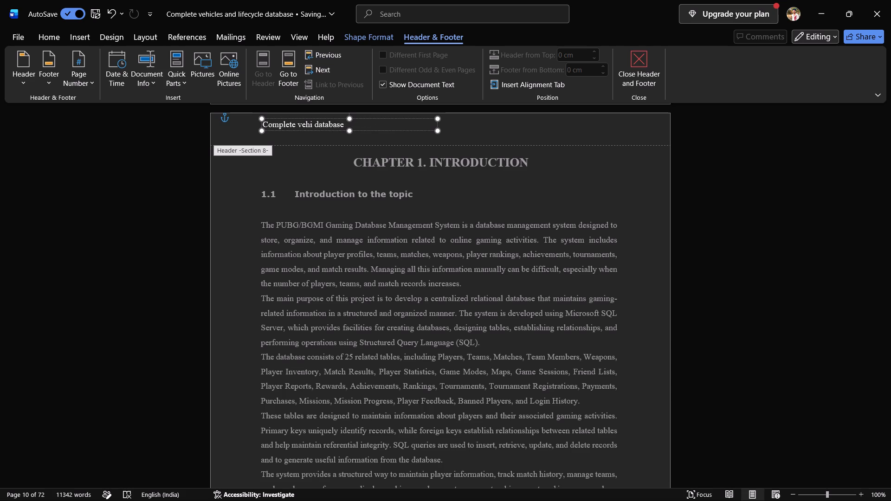
pyautogui.press('BackSpace')
pyautogui.press('BackSpace')
pyautogui.press('BackSpace')
pyautogui.press('BackSpace')
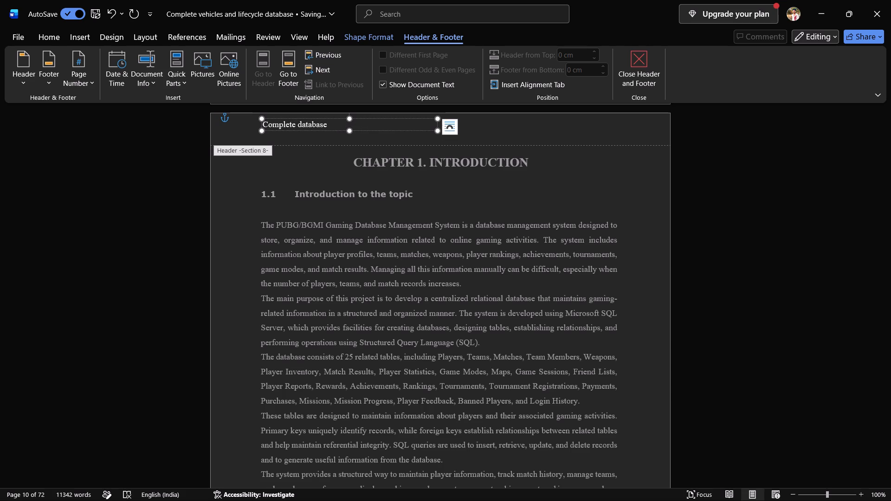
pyautogui.hotkey('shift', 'p')
pyautogui.press('BackSpace')
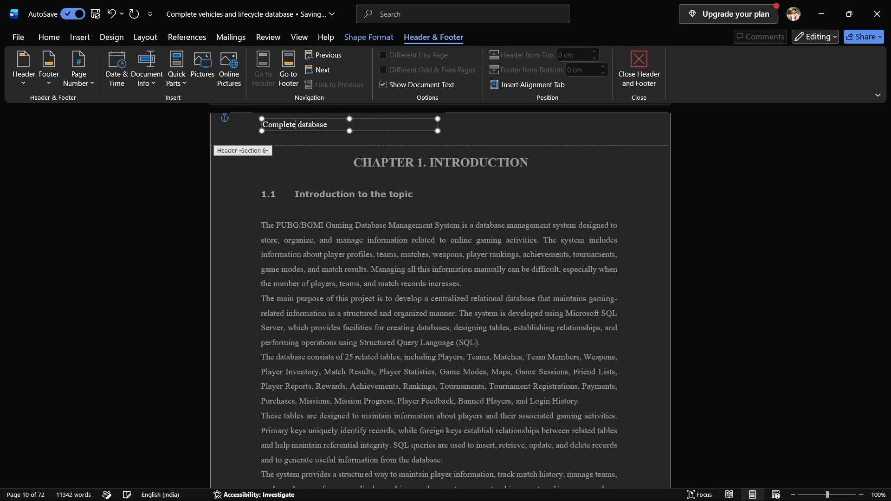
pyautogui.press('space')
pyautogui.write('Pubg')
pyautogui.press('space')
pyautogui.write('Ga')
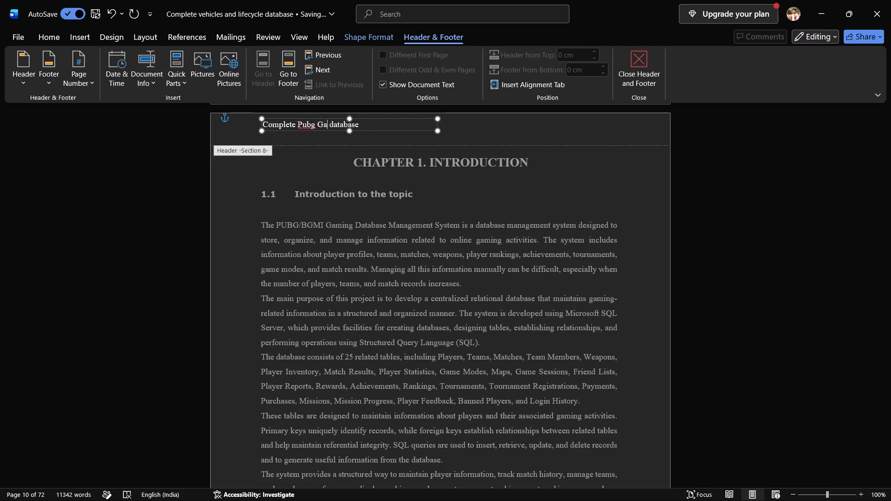
pyautogui.write('ming')
pyautogui.click(548, 175)
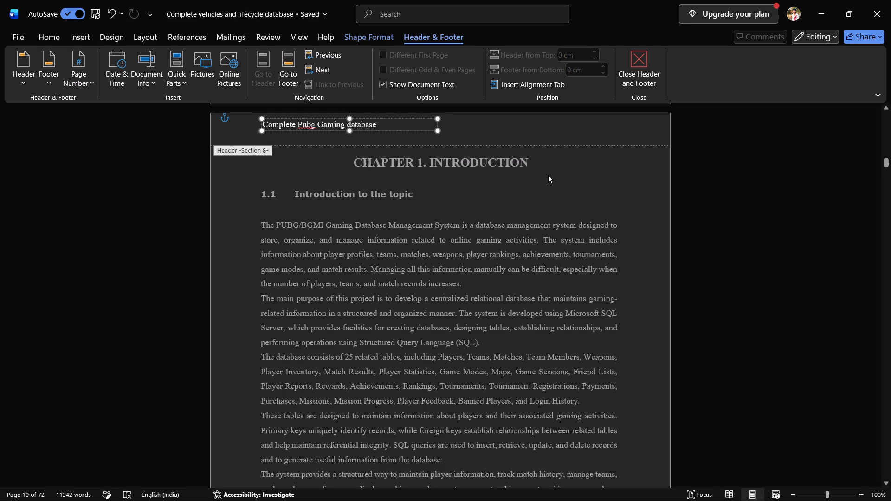
pyautogui.scroll(-1, 548, 175)
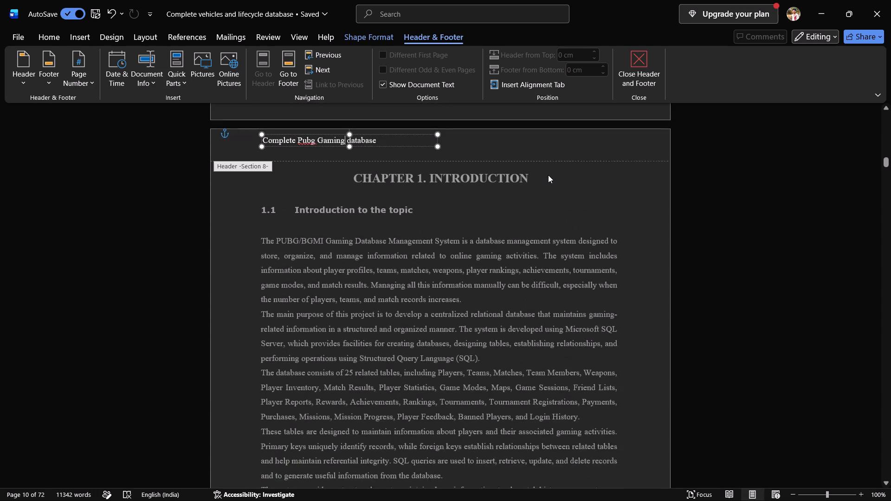
pyautogui.click(639, 59)
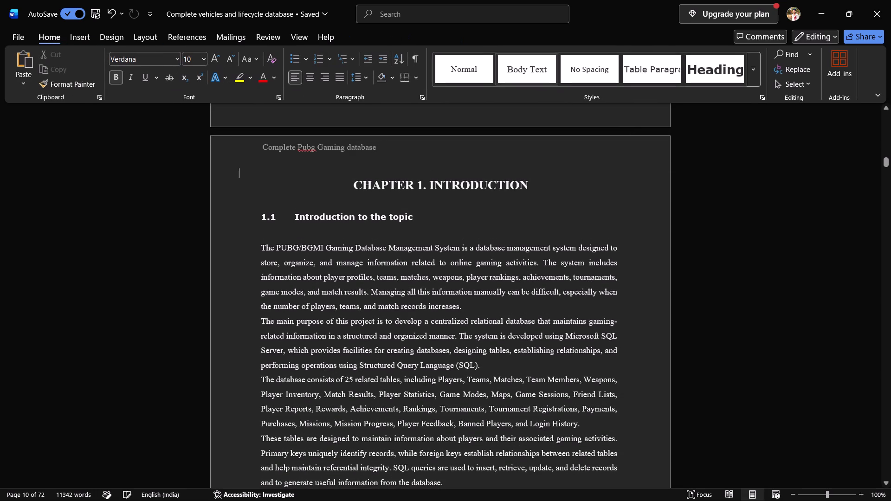
pyautogui.click(600, 189)
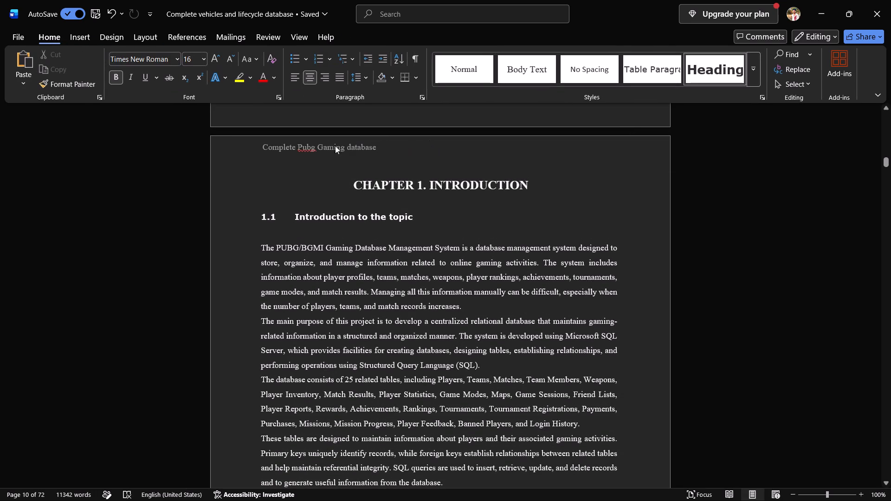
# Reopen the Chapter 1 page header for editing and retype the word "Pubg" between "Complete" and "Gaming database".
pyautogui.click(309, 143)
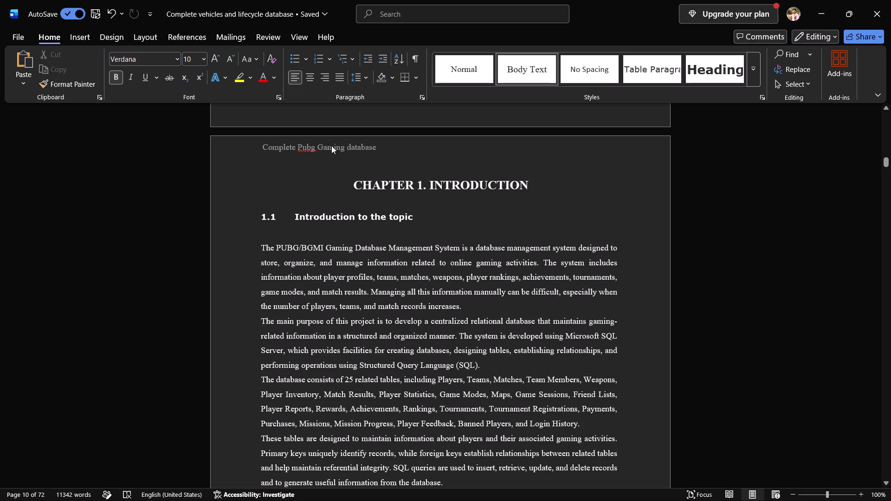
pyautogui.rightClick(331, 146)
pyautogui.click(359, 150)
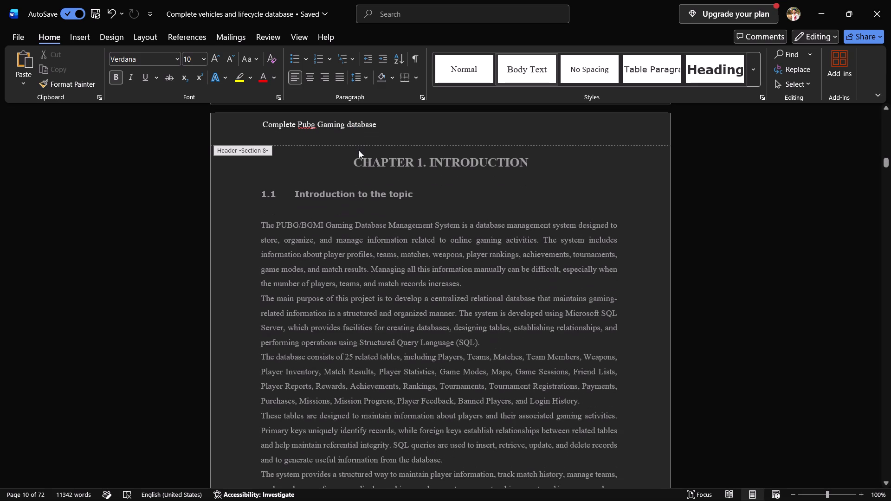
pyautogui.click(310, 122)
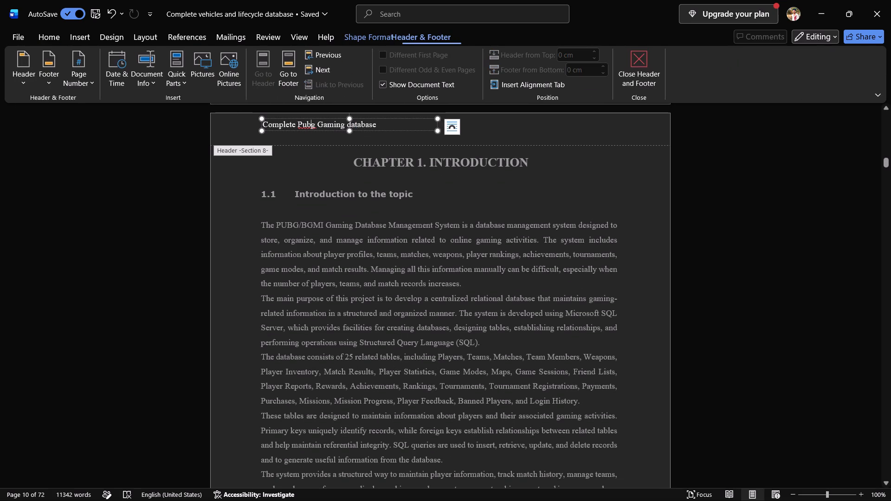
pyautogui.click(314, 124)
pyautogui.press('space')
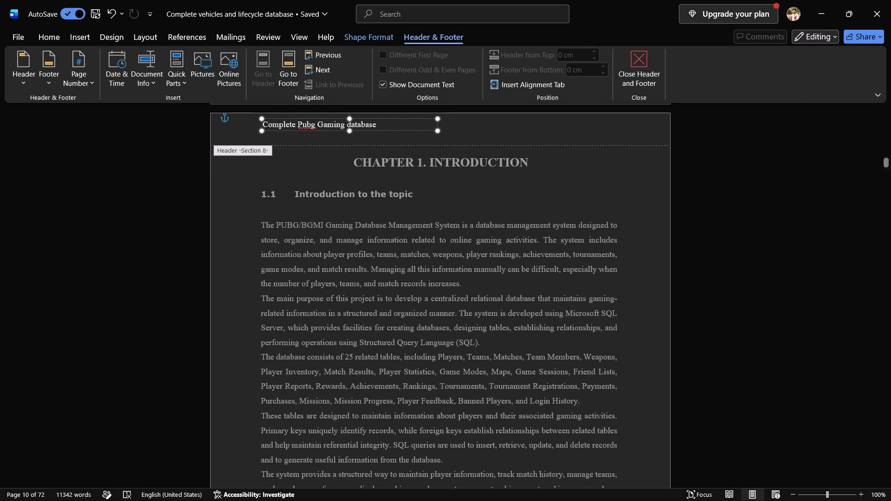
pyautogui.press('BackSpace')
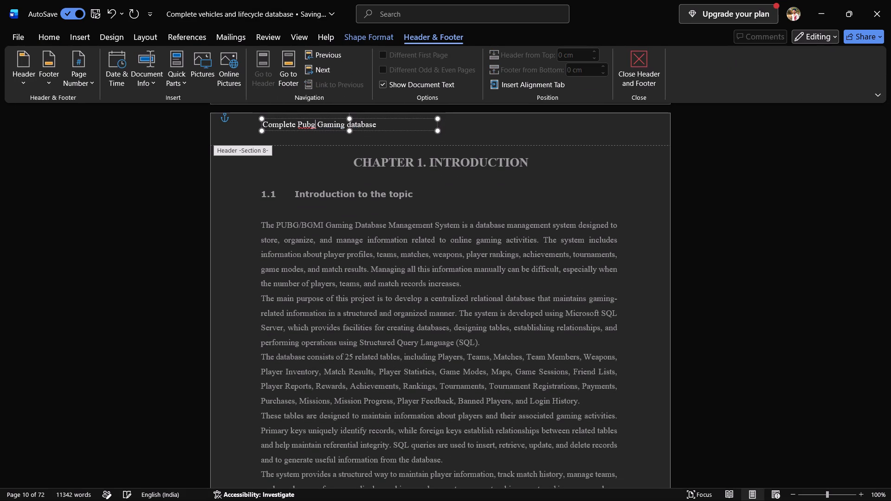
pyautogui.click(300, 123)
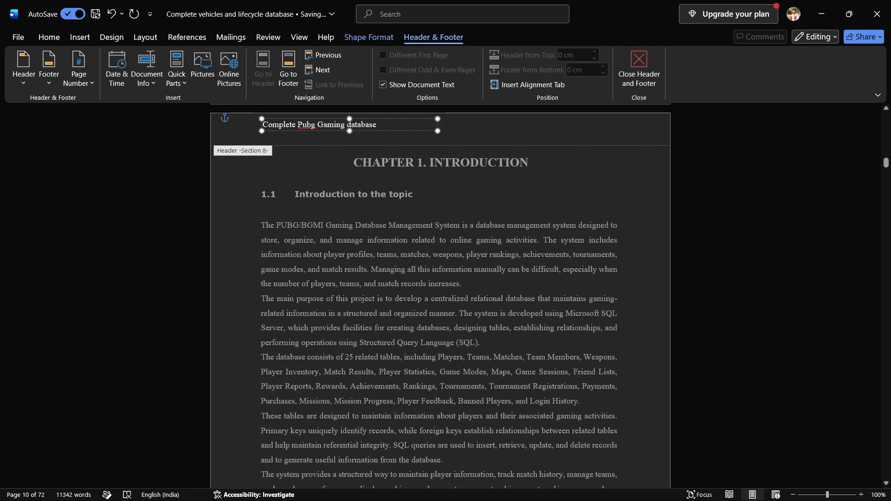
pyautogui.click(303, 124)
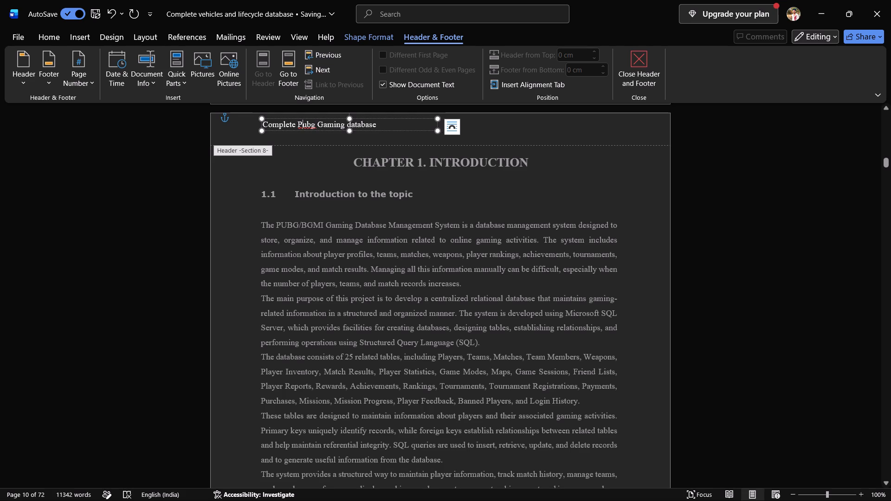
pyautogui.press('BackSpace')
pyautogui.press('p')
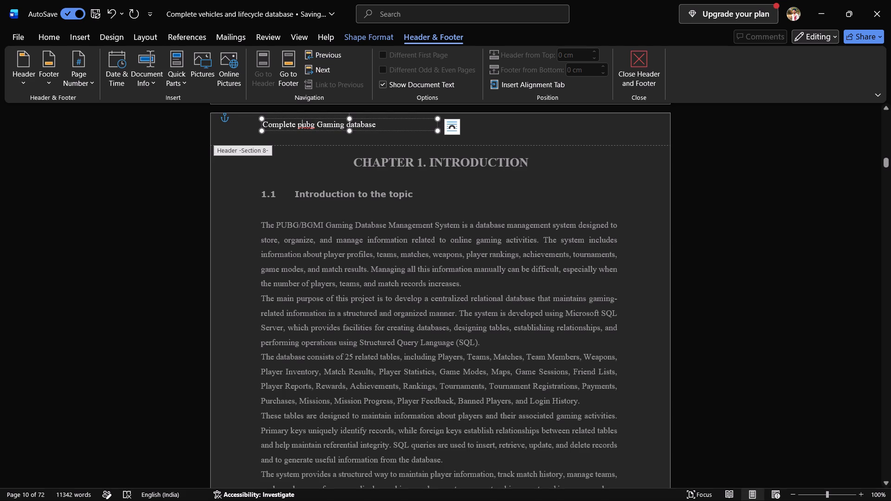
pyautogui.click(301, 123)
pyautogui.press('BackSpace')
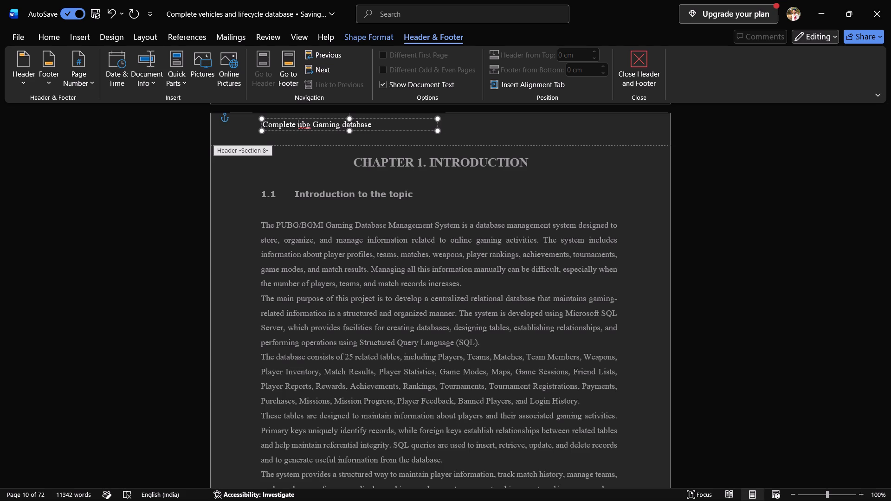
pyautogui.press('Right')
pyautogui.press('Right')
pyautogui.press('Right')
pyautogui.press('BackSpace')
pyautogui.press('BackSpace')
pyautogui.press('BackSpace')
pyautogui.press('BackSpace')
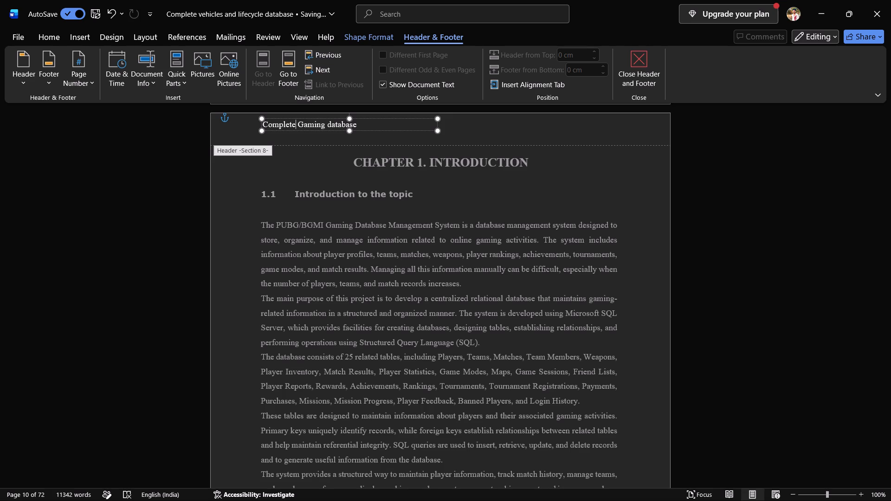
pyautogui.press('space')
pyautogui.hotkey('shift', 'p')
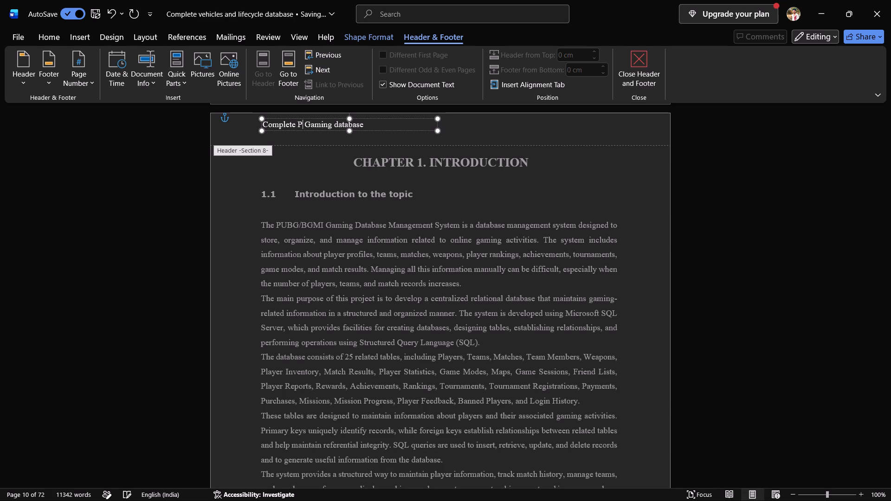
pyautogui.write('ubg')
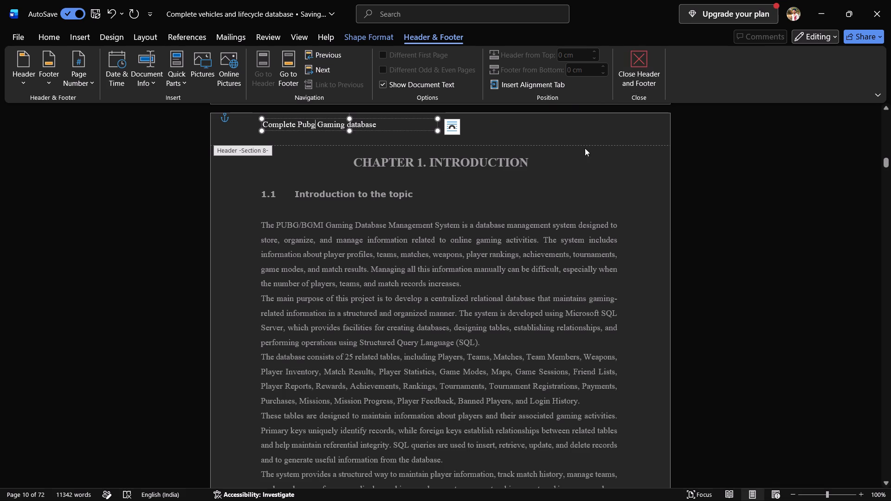
# Delete the word "Complete" from the page header so it reads "Pubg Gaming database".
pyautogui.scroll(-4, 562, 165)
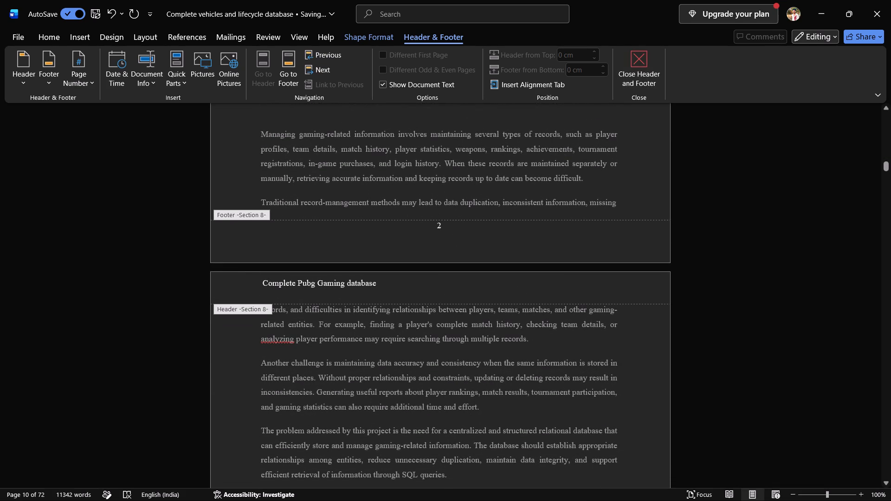
pyautogui.scroll(-10, 382, 264)
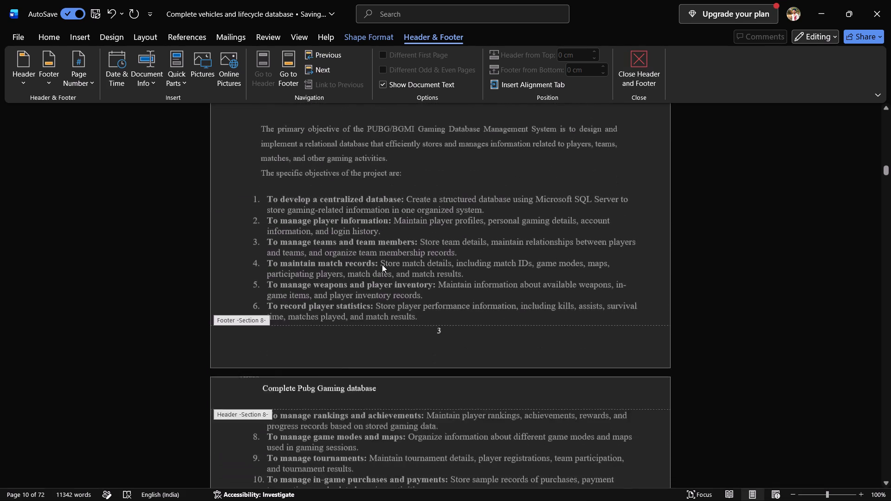
pyautogui.scroll(-2, 382, 264)
pyautogui.scroll(1, 382, 264)
pyautogui.hscroll(1, 382, 264)
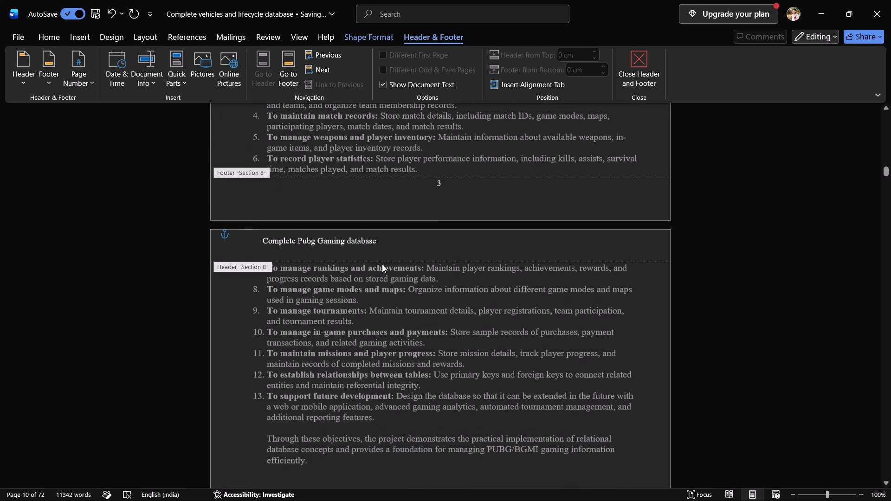
pyautogui.scroll(-2, 382, 264)
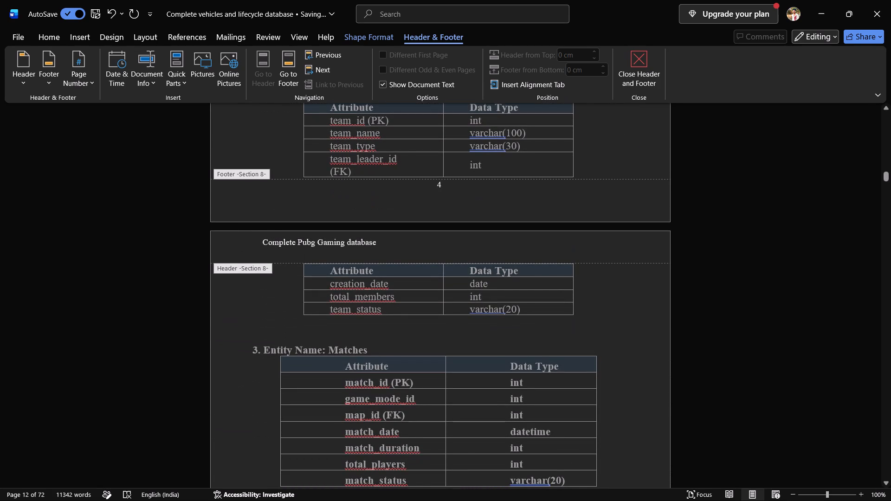
pyautogui.click(297, 241)
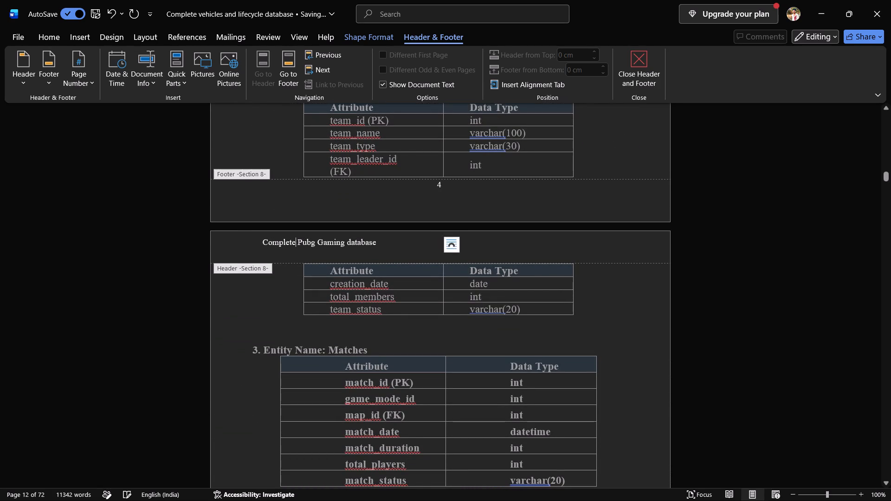
pyautogui.press('BackSpace')
pyautogui.press('BackSpace')
pyautogui.press('BackSpace')
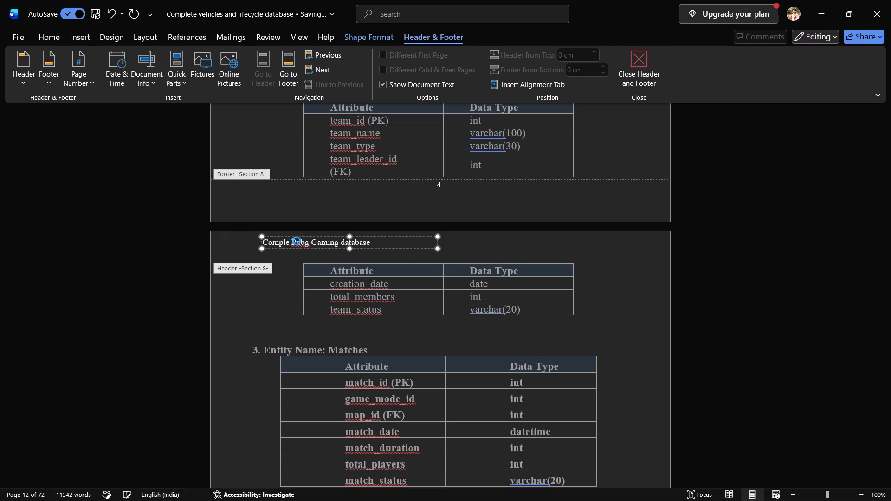
pyautogui.press('BackSpace')
pyautogui.press('BackSpace')
pyautogui.press('BackSpace')
pyautogui.press('BackSpace')
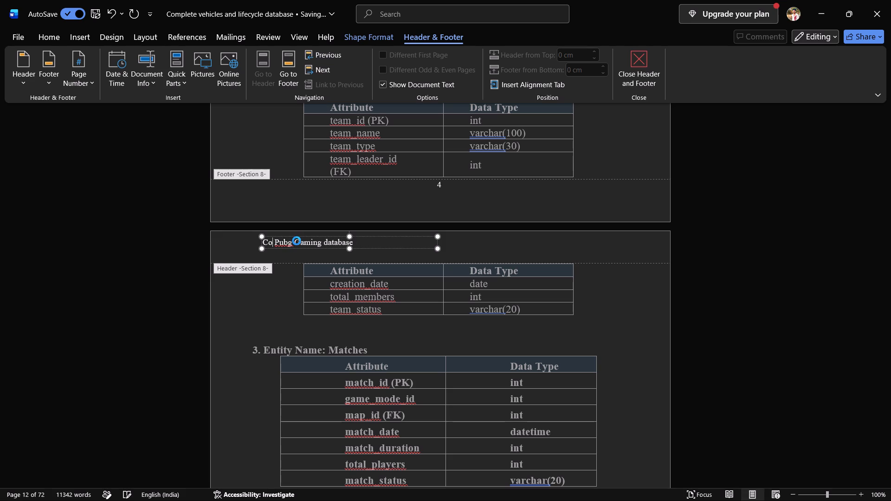
pyautogui.press('BackSpace')
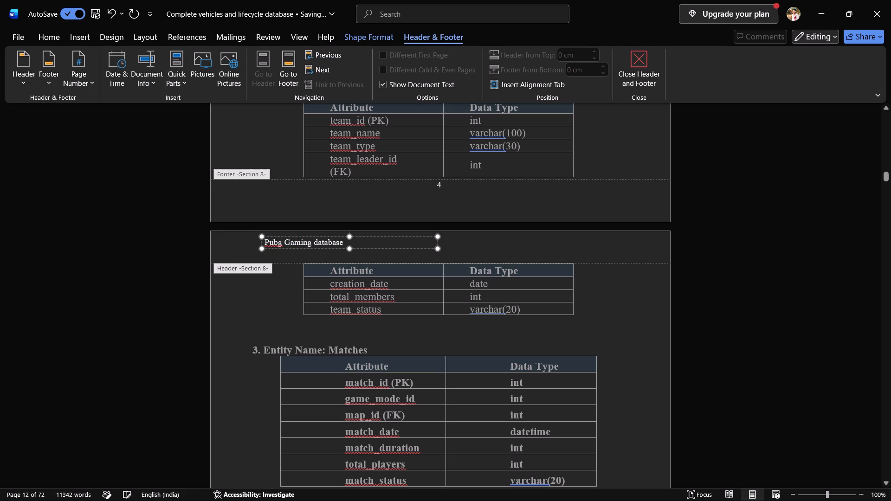
# Capitalise the game name in the page header so it reads "PUBG Gaming database", check it on the following page, and close header editing.
pyautogui.scroll(5, 367, 223)
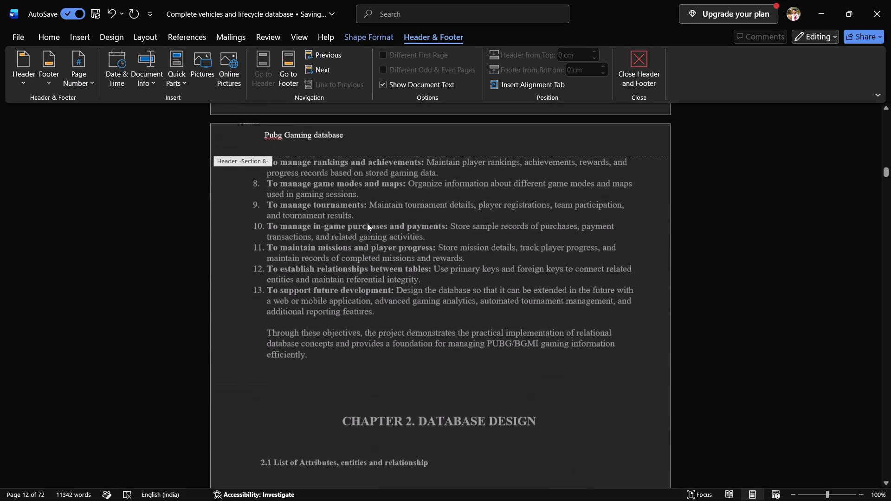
pyautogui.scroll(4, 367, 223)
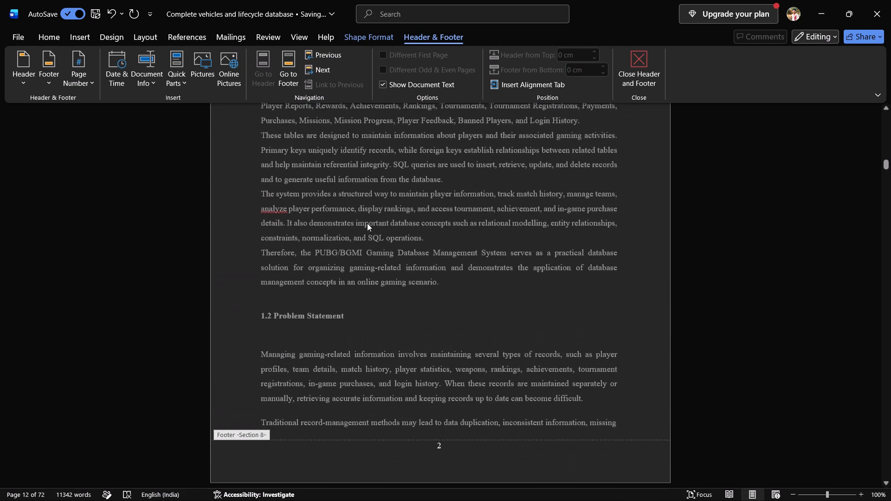
pyautogui.scroll(4, 367, 223)
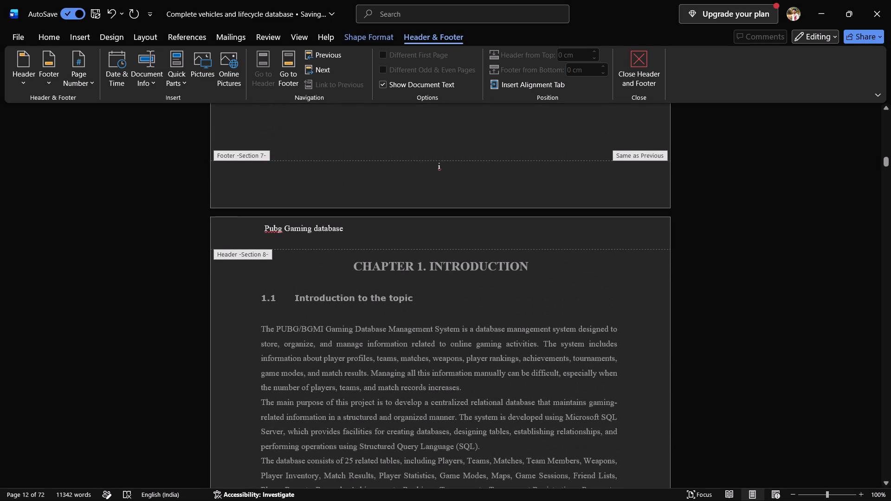
pyautogui.click(281, 227)
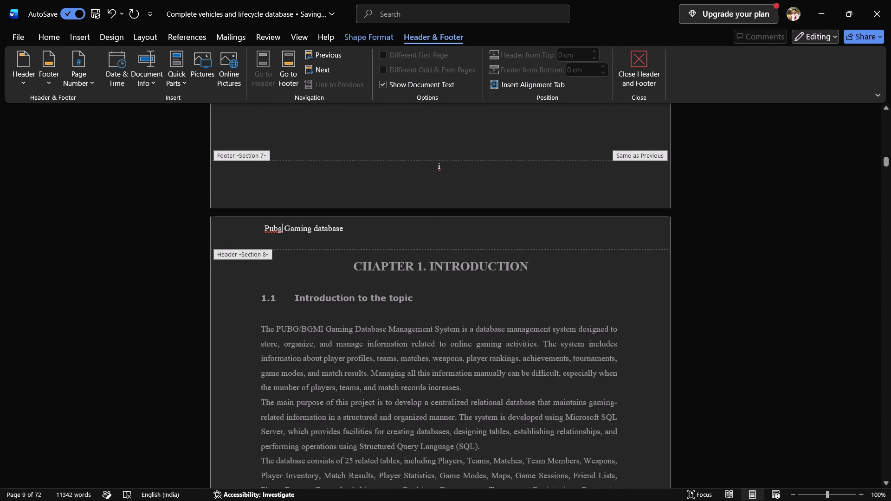
pyautogui.press('BackSpace')
pyautogui.press('BackSpace')
pyautogui.press('BackSpace')
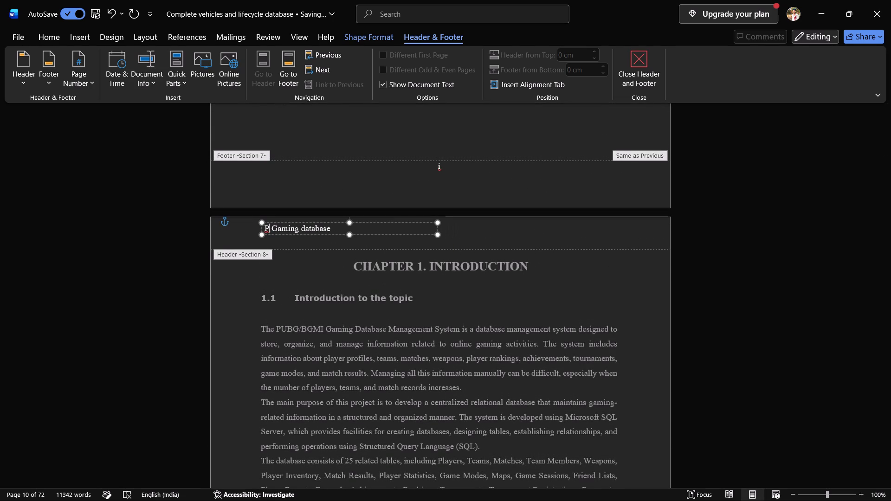
pyautogui.write('UBG')
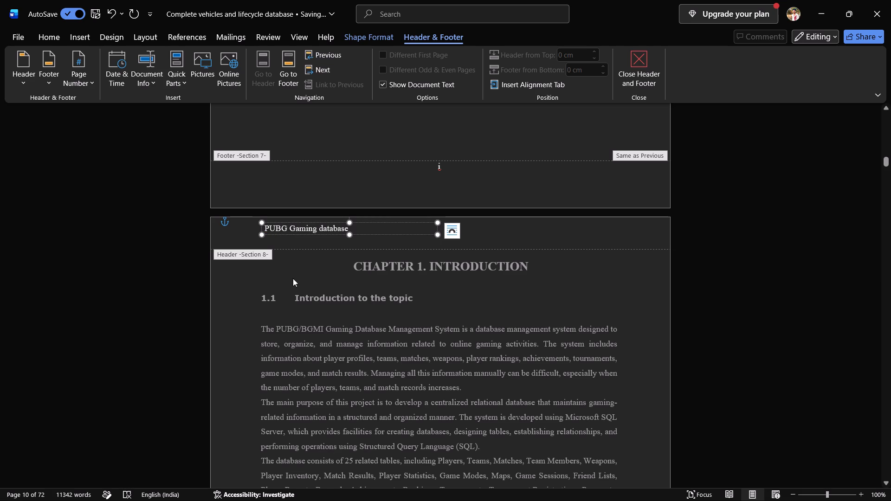
pyautogui.scroll(-5, 364, 271)
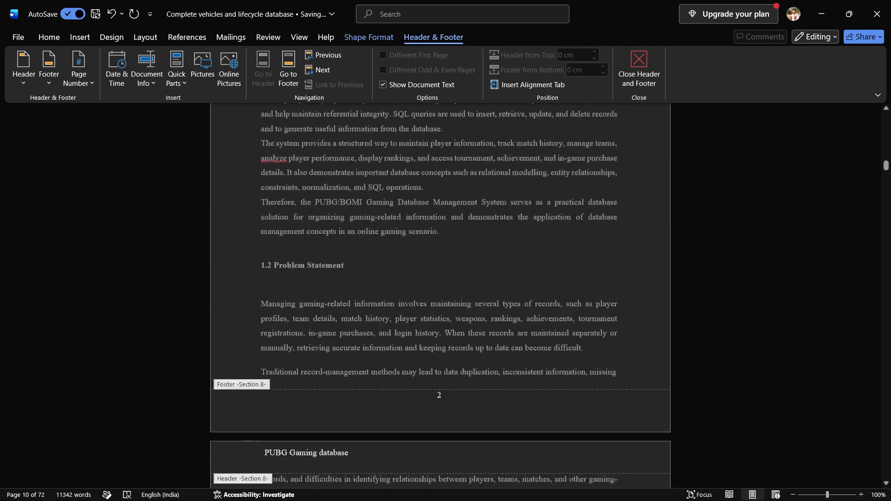
pyautogui.scroll(-1, 364, 271)
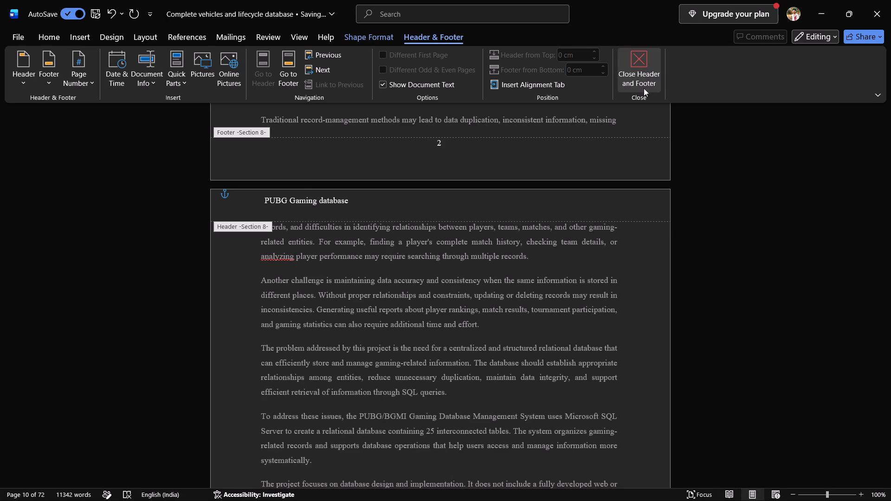
pyautogui.click(640, 74)
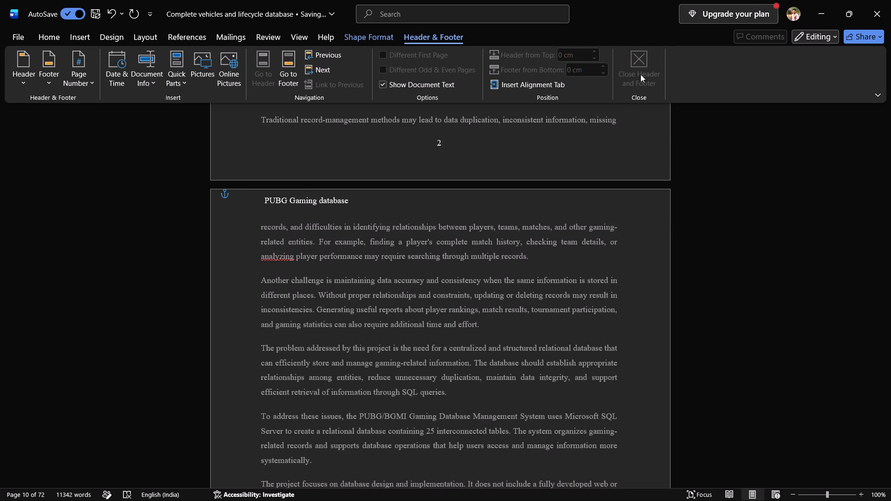
# Review the pages from the table of contents through the objectives to the Chapter 2 Players, Teams and Matches entity tables.
pyautogui.scroll(5, 371, 150)
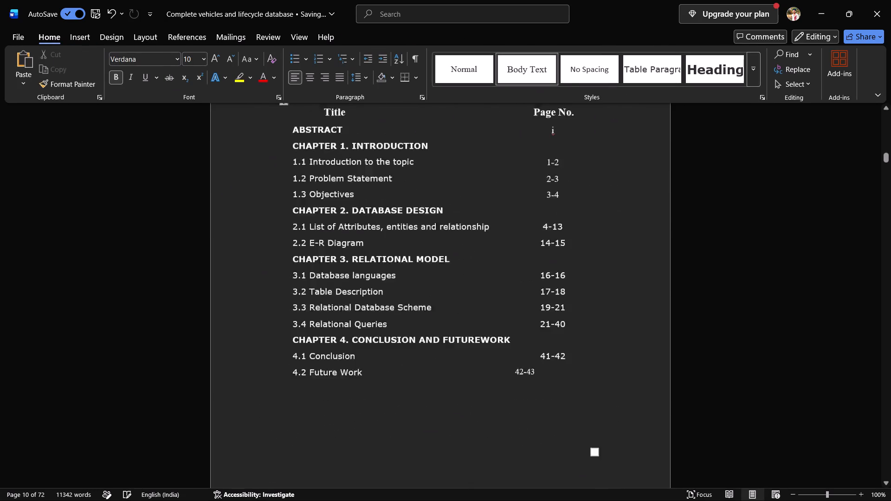
pyautogui.scroll(4, 371, 150)
pyautogui.scroll(-10, 371, 150)
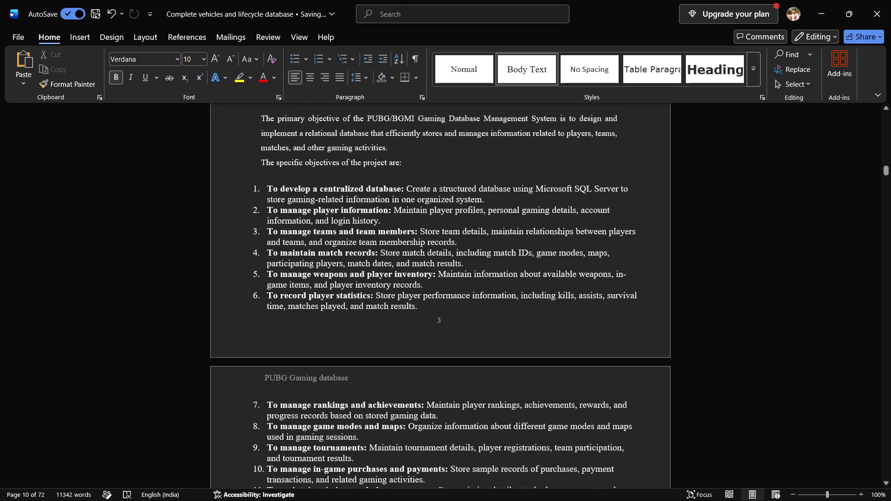
pyautogui.scroll(-3, 389, 371)
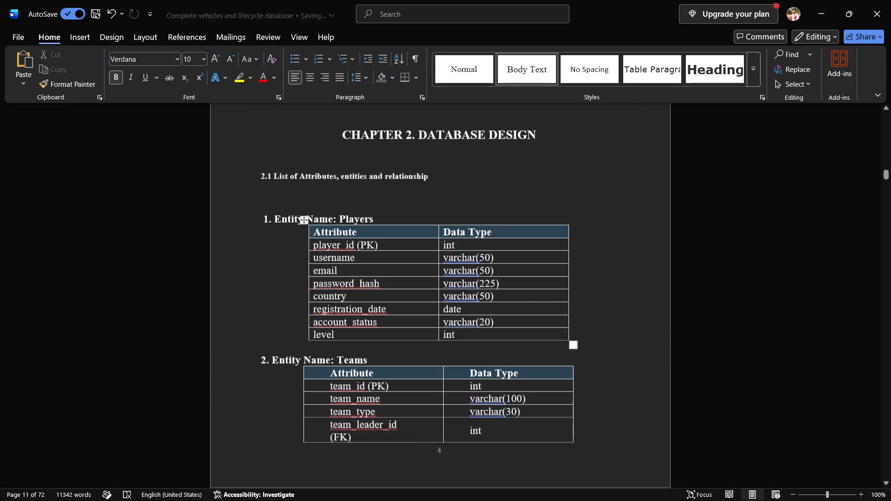
pyautogui.scroll(3, 389, 371)
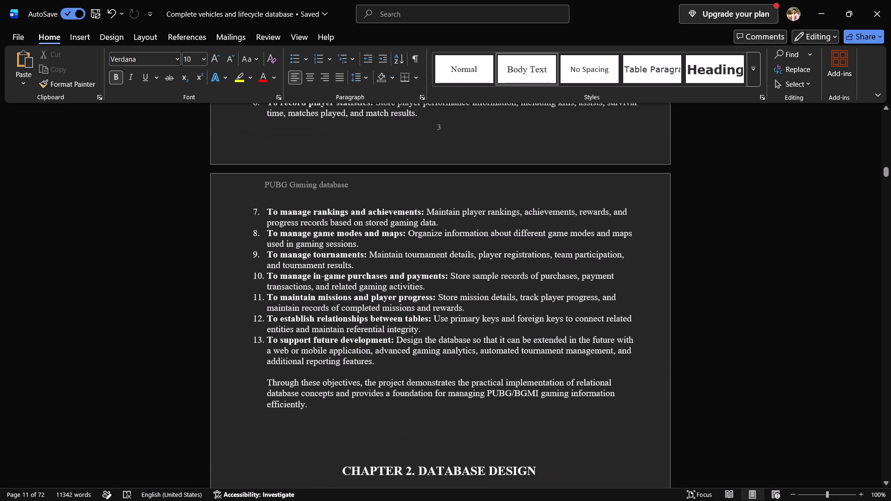
pyautogui.scroll(-1, 389, 371)
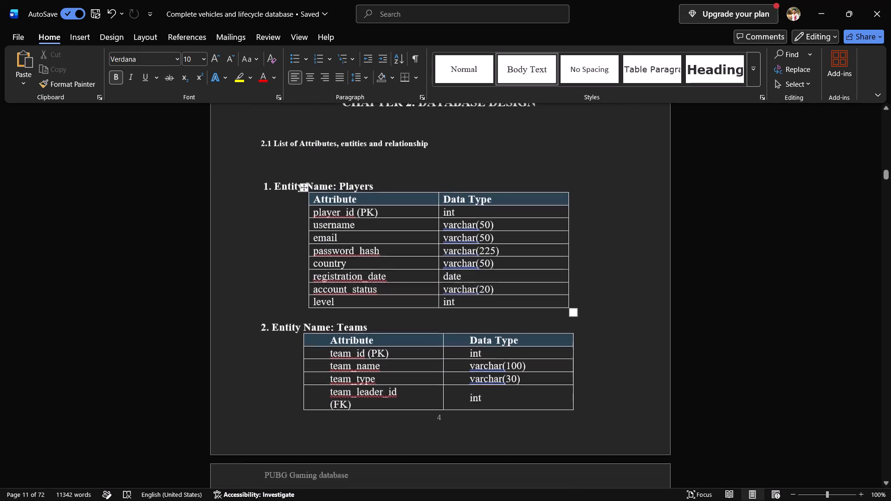
pyautogui.scroll(-3, 389, 371)
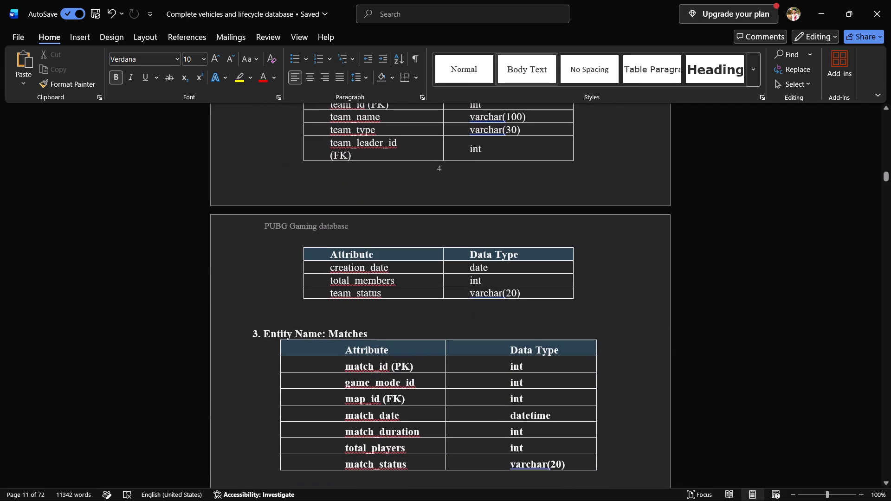
pyautogui.scroll(2, 389, 371)
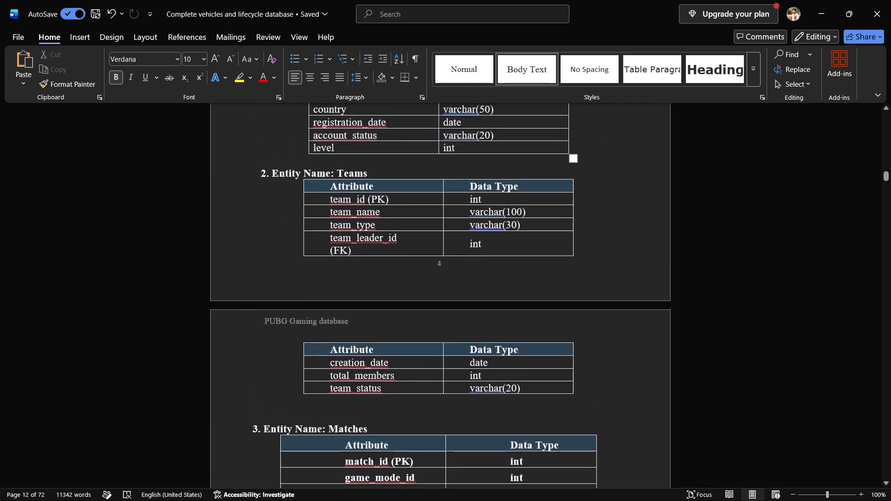
pyautogui.scroll(1, 389, 371)
pyautogui.scroll(-1, 389, 371)
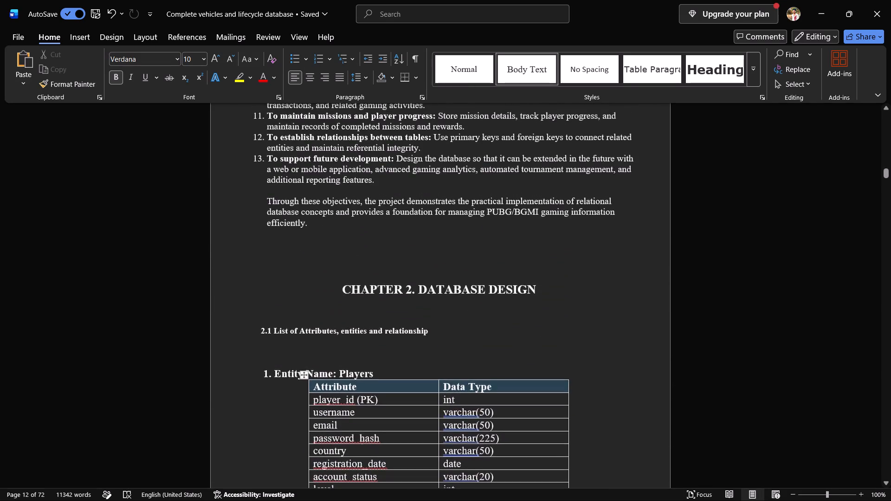
pyautogui.scroll(-1, 389, 371)
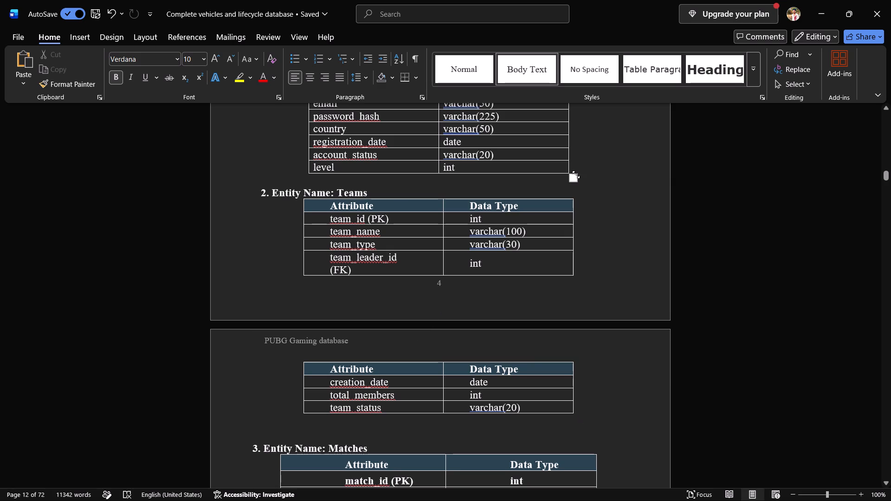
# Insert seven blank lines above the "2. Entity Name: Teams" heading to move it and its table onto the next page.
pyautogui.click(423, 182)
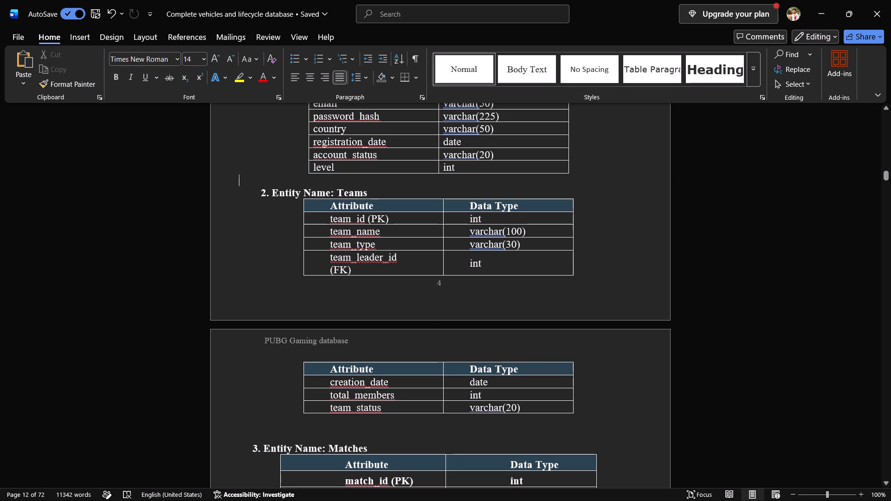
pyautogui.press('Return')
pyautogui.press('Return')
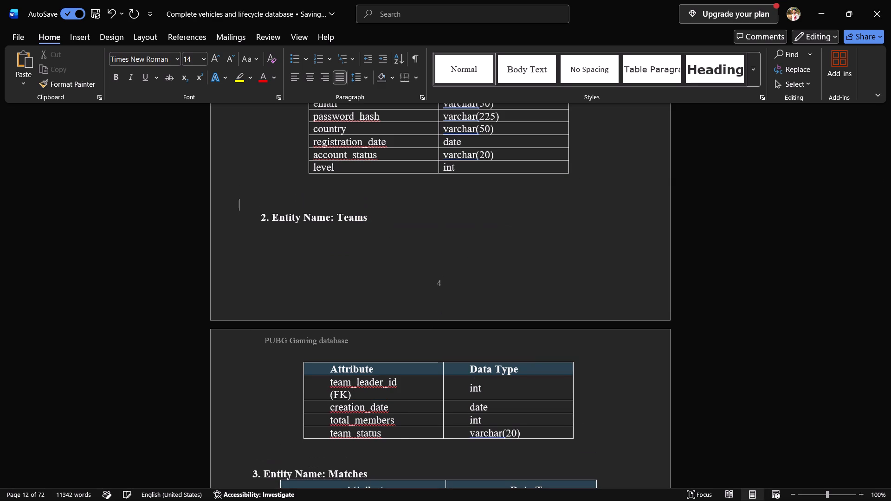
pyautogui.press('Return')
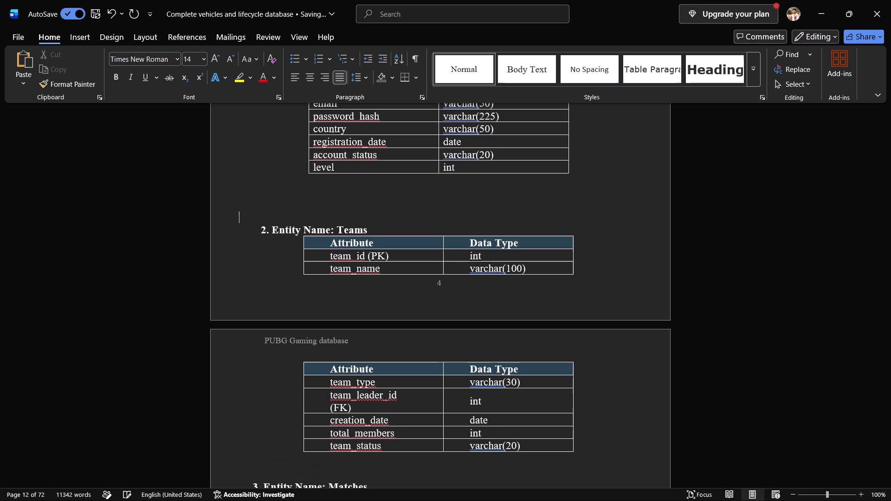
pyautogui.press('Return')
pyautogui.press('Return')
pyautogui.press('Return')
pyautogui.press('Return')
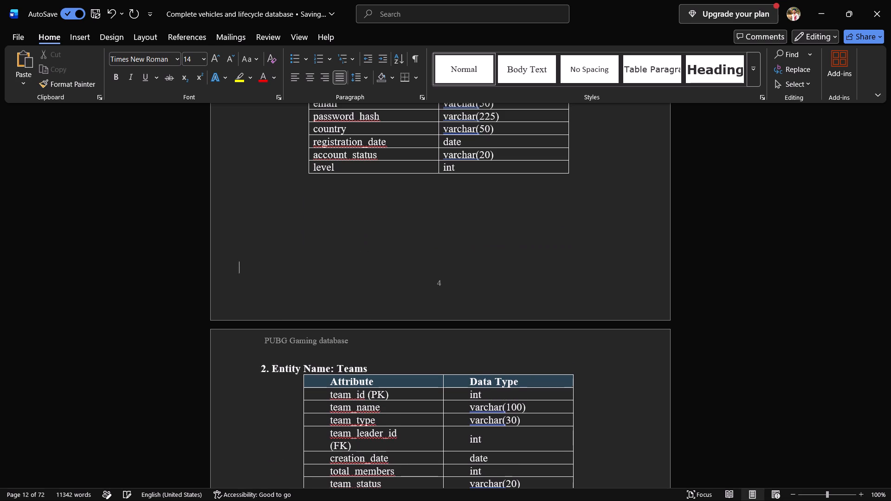
# Examine the page layout from the Chapter 1 objectives through the Chapter 2 entity tables up to Friend_Lists.
pyautogui.scroll(2, 458, 276)
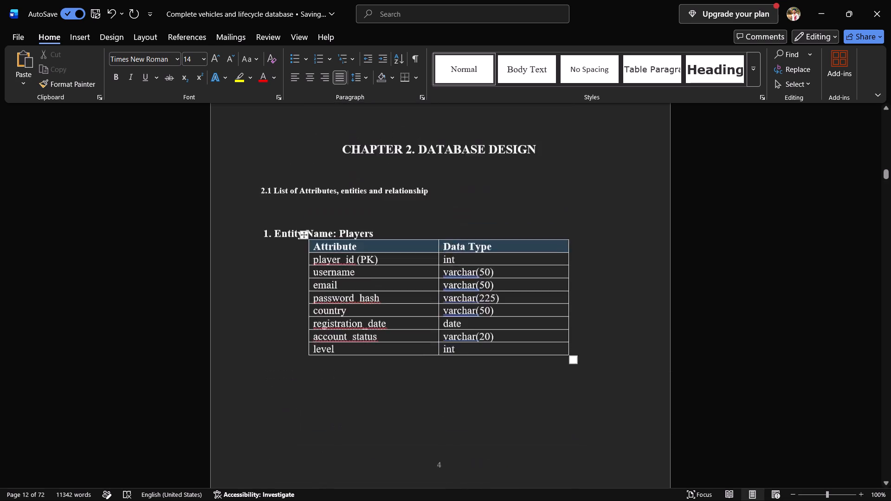
pyautogui.scroll(5, 458, 276)
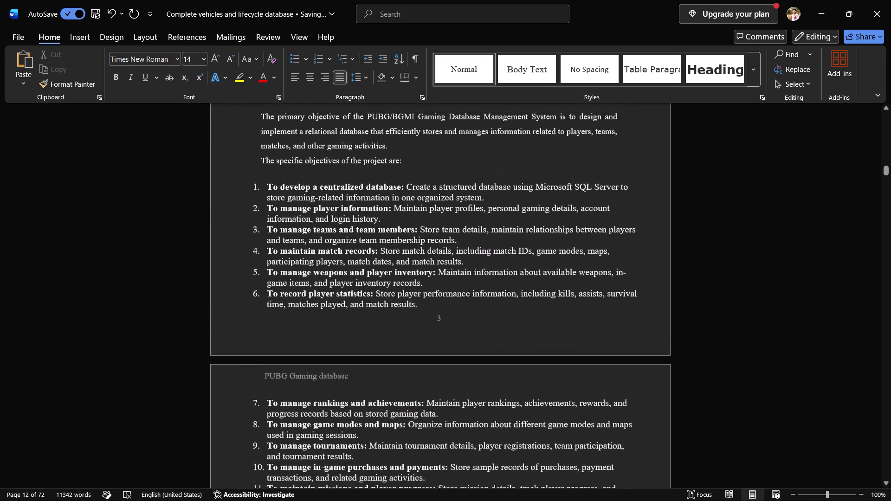
pyautogui.scroll(1, 458, 276)
pyautogui.scroll(-3, 458, 276)
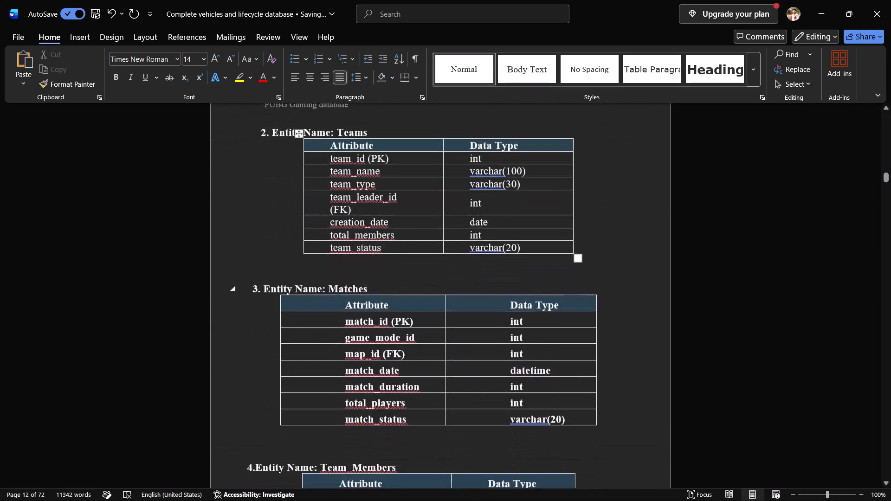
pyautogui.scroll(-4, 458, 276)
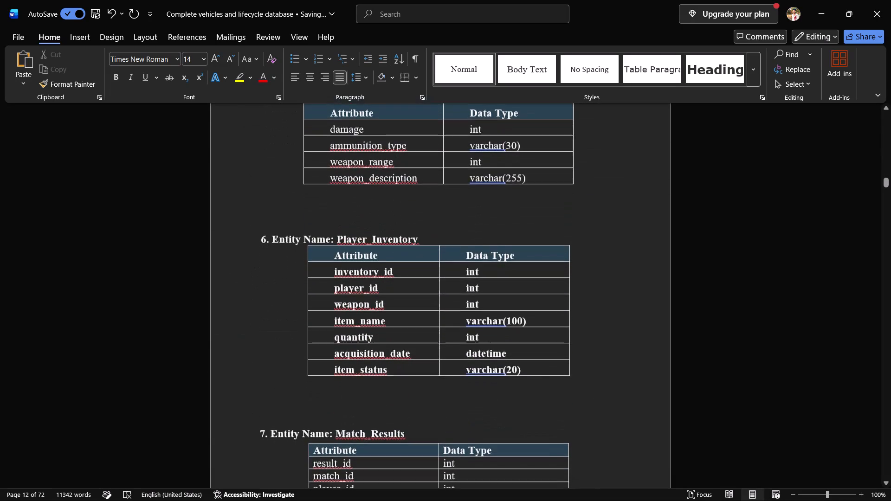
pyautogui.scroll(-3, 458, 276)
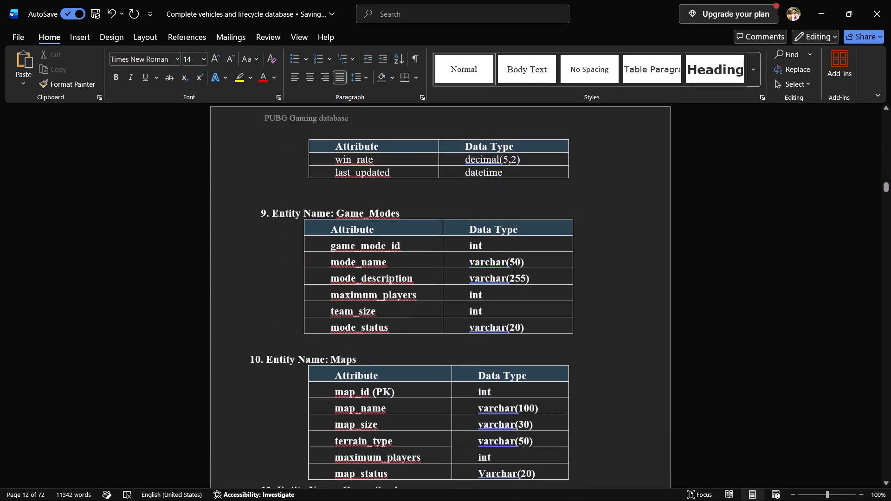
pyautogui.scroll(-2, 458, 276)
pyautogui.scroll(4, 458, 276)
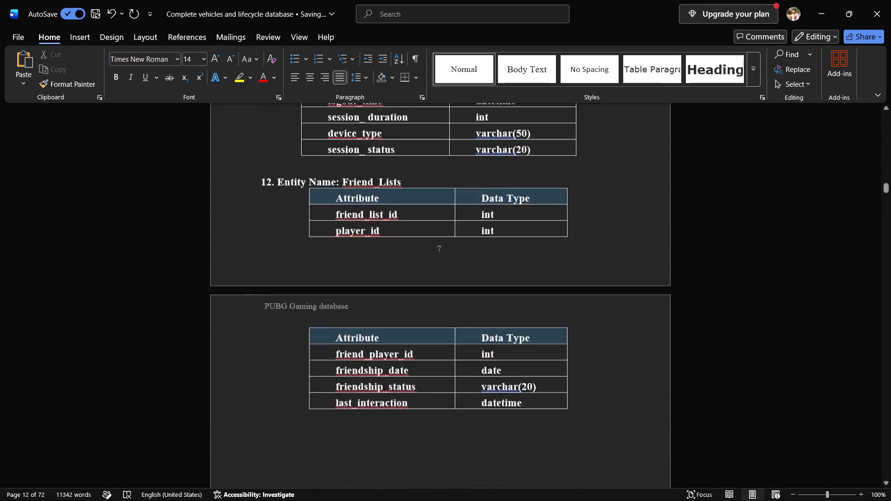
pyautogui.scroll(5, 458, 276)
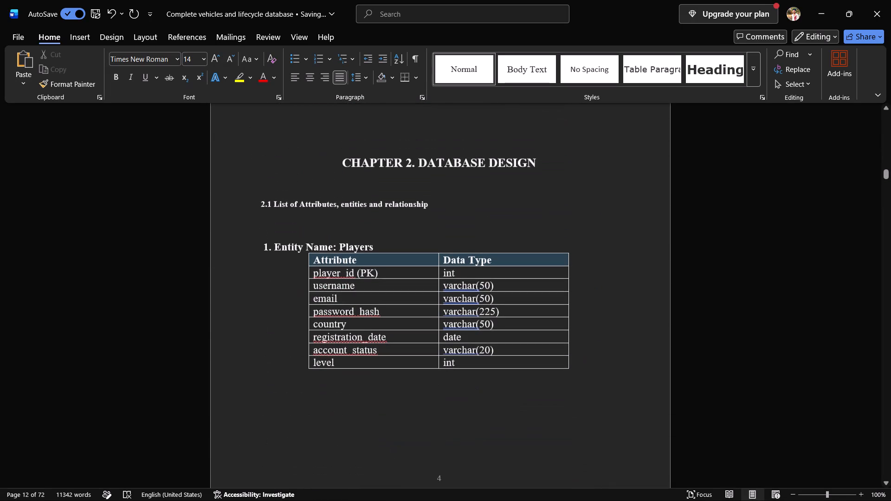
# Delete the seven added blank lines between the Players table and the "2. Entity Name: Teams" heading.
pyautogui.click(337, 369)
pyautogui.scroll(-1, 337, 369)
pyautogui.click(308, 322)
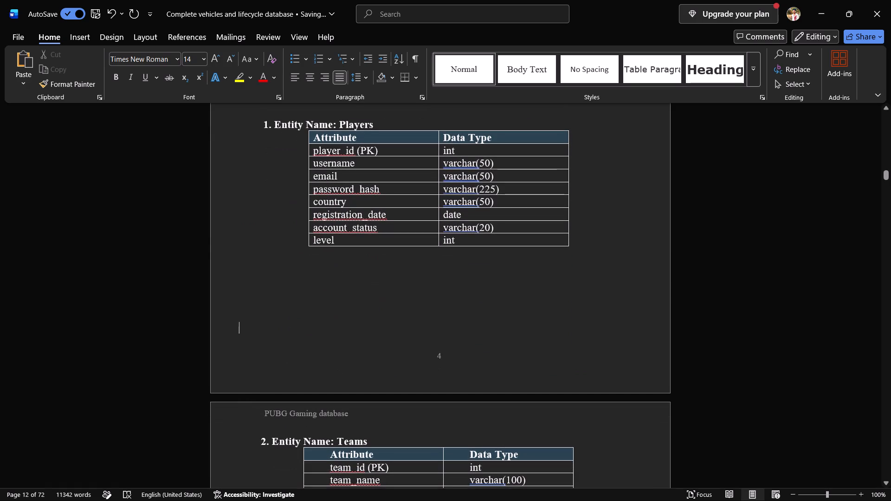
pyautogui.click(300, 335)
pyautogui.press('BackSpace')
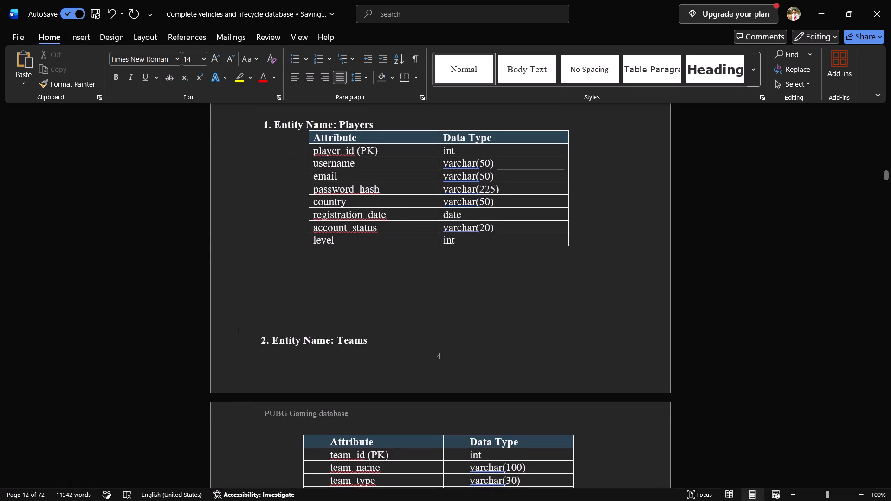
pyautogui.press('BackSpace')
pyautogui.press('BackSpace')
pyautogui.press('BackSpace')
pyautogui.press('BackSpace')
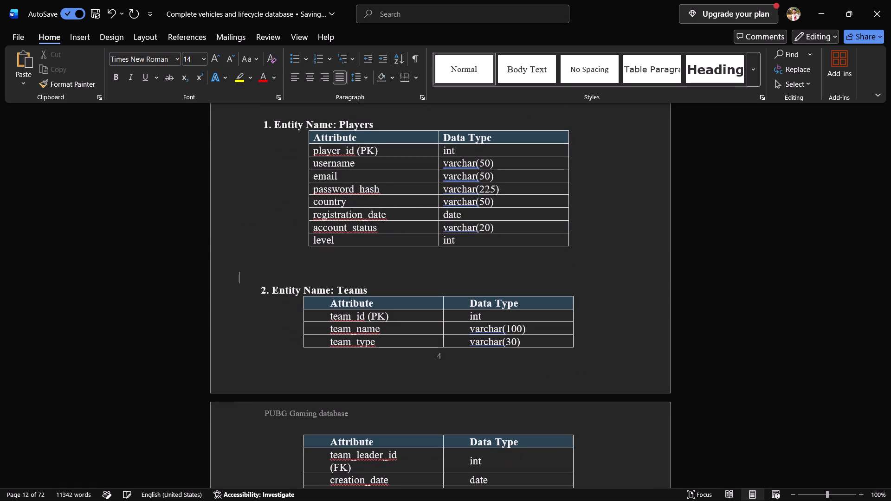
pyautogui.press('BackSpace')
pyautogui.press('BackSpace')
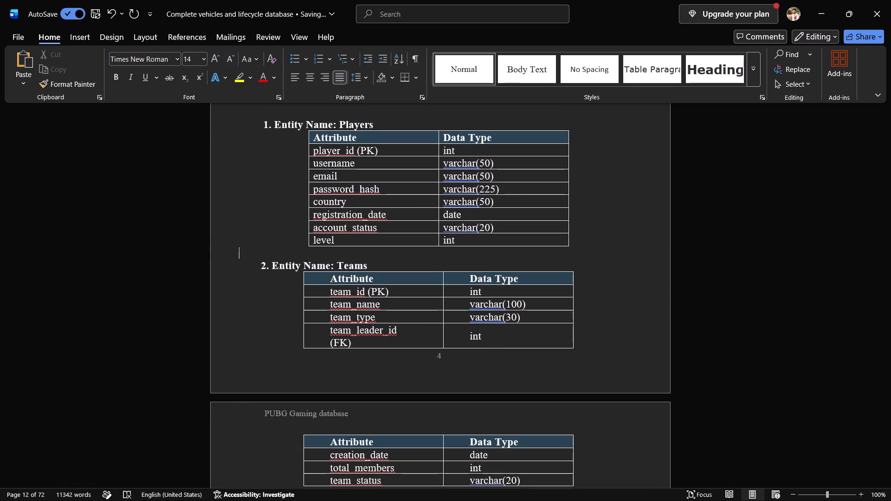
# Insert two blank lines above the "9. Entity Name: Game_Modes" heading to move it onto the next page with its table.
pyautogui.scroll(-4, 368, 354)
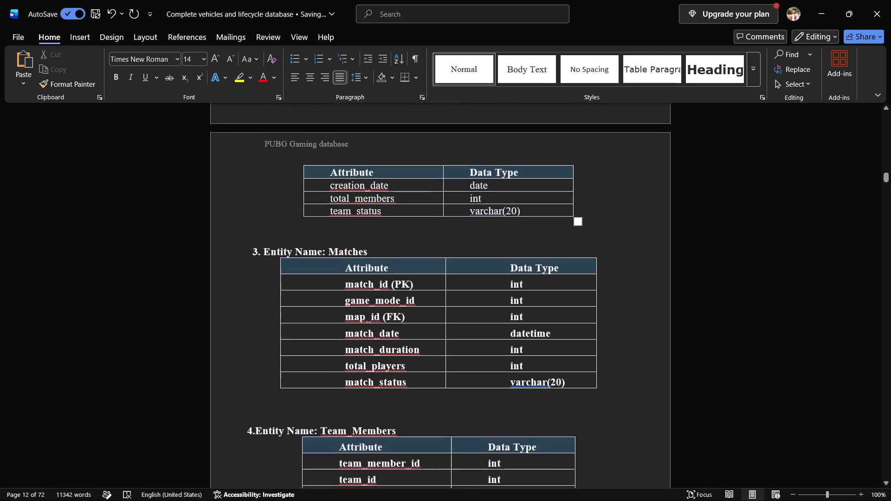
pyautogui.scroll(-4, 368, 354)
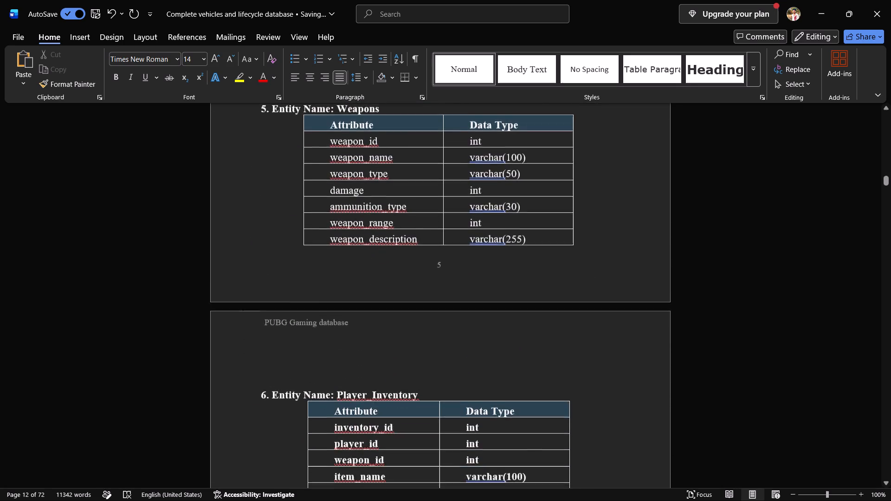
pyautogui.scroll(-6, 368, 354)
pyautogui.scroll(1, 368, 354)
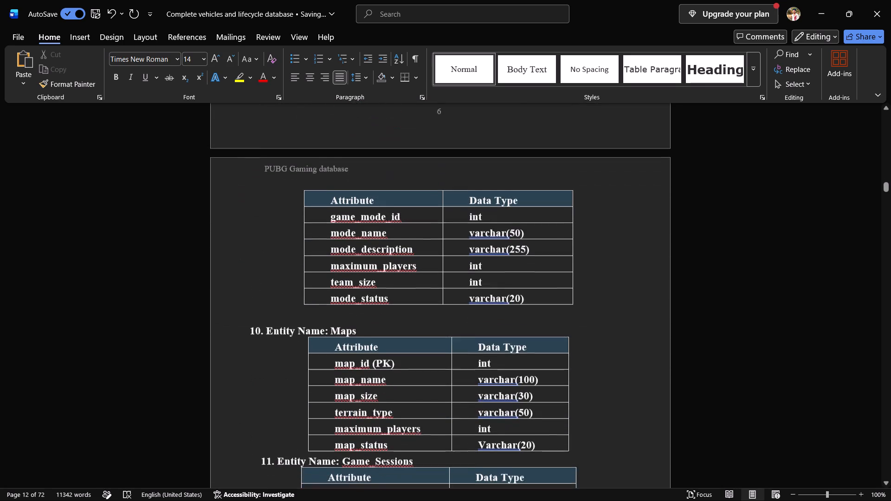
pyautogui.scroll(1, 368, 354)
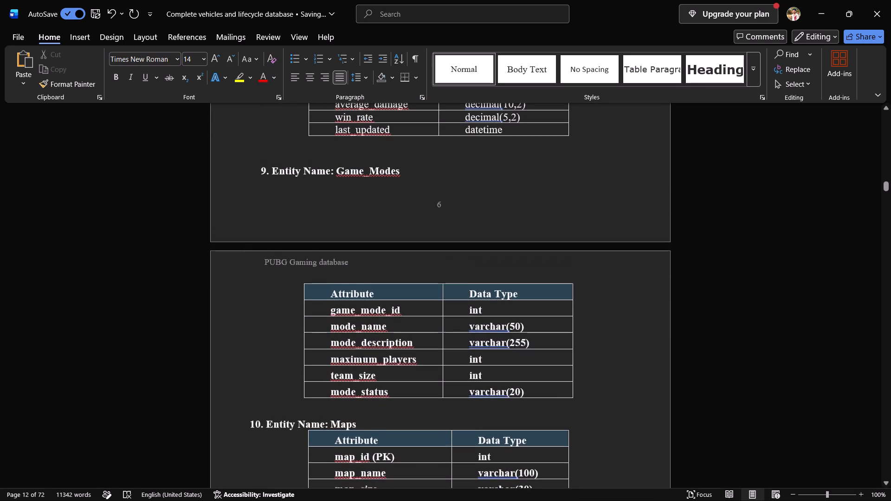
pyautogui.scroll(1, 368, 354)
pyautogui.click(319, 180)
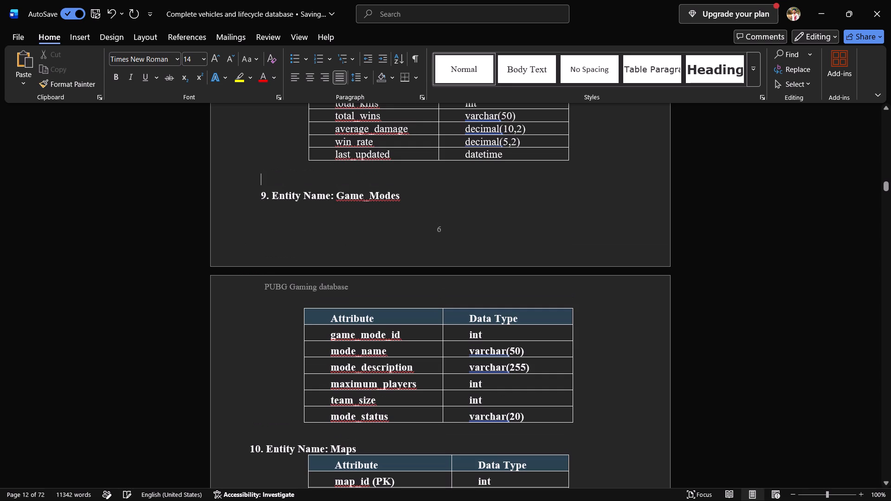
pyautogui.press('Return')
pyautogui.press('Return')
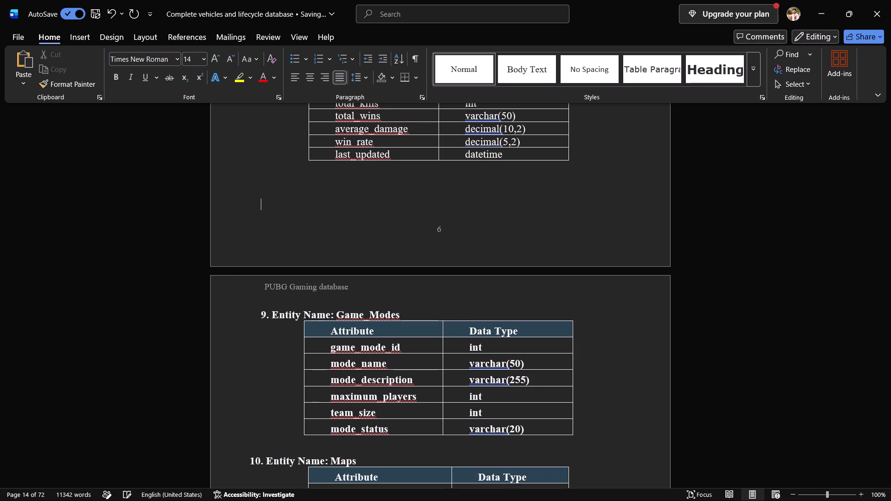
# Insert a blank line between the Maps table and the "11. Entity Name: Game_Sessions" heading.
pyautogui.scroll(-2, 370, 243)
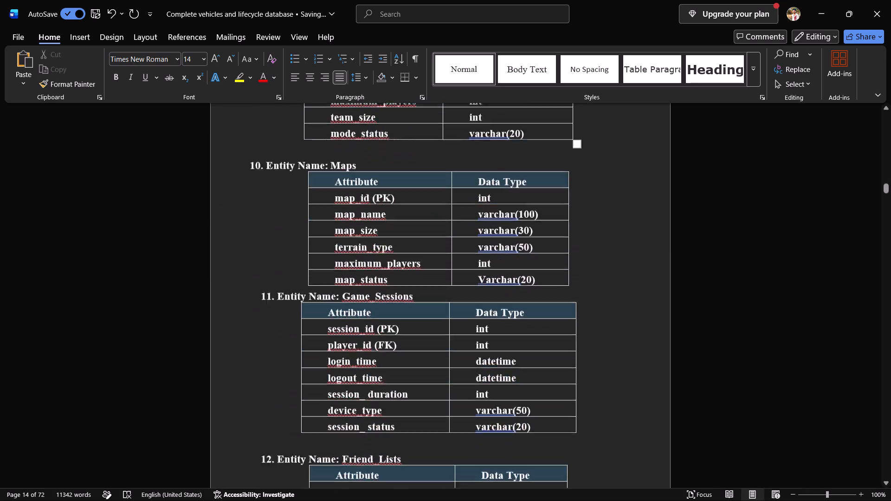
pyautogui.scroll(-1, 370, 243)
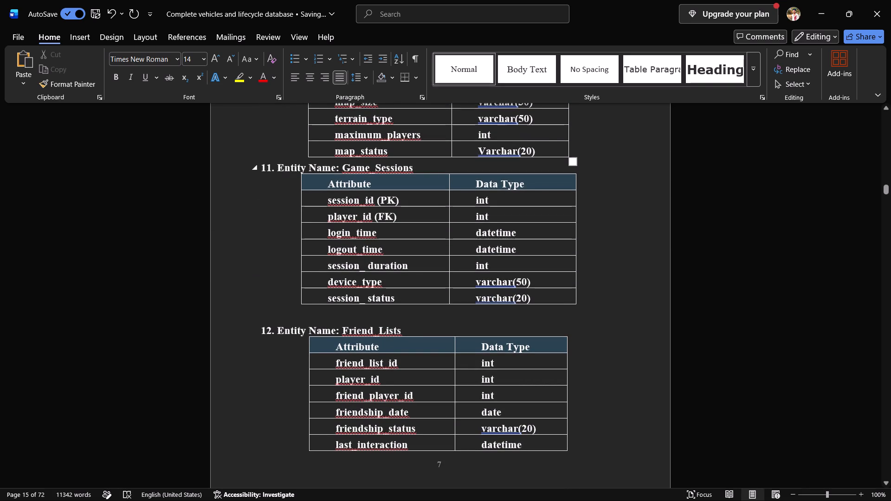
pyautogui.click(246, 167)
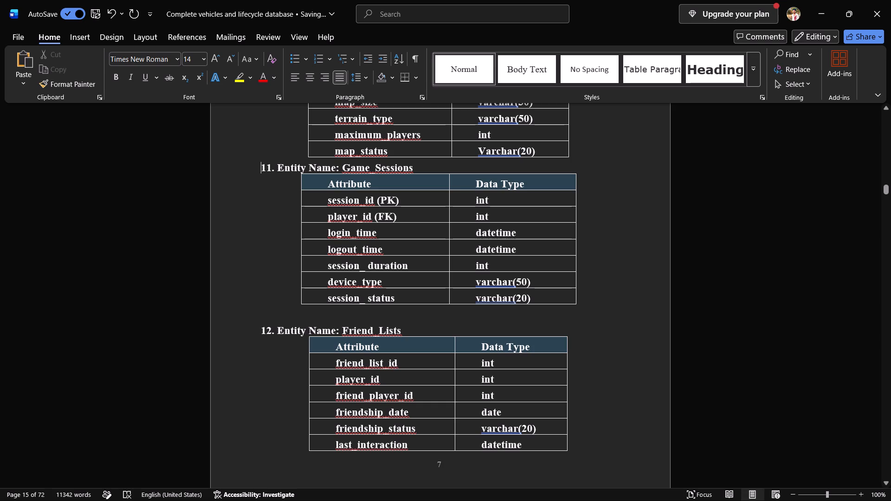
pyautogui.press('Return')
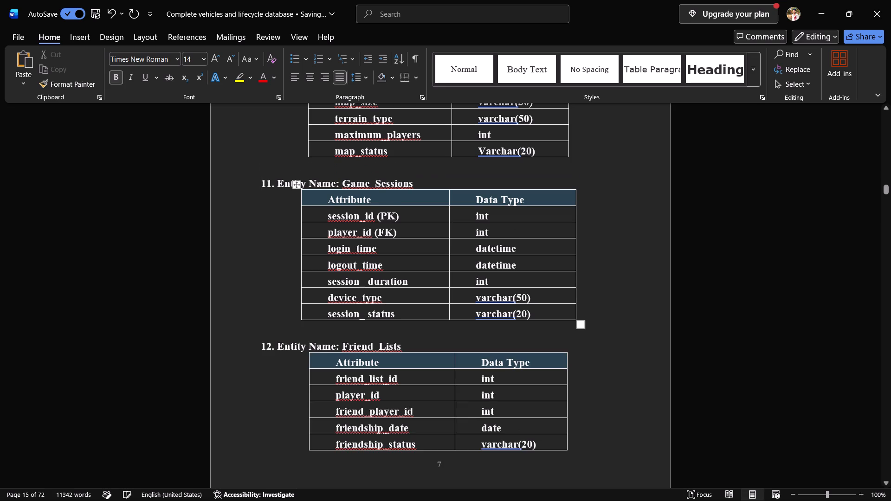
# Insert a blank line between the Rewards table and the "15. Entity Name: Achievements" heading.
pyautogui.scroll(-6, 318, 216)
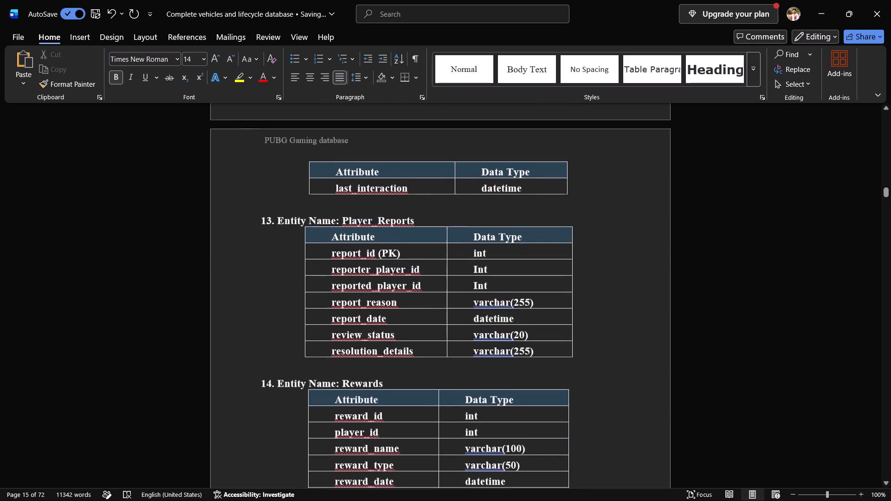
pyautogui.scroll(-3, 318, 216)
pyautogui.scroll(2, 318, 216)
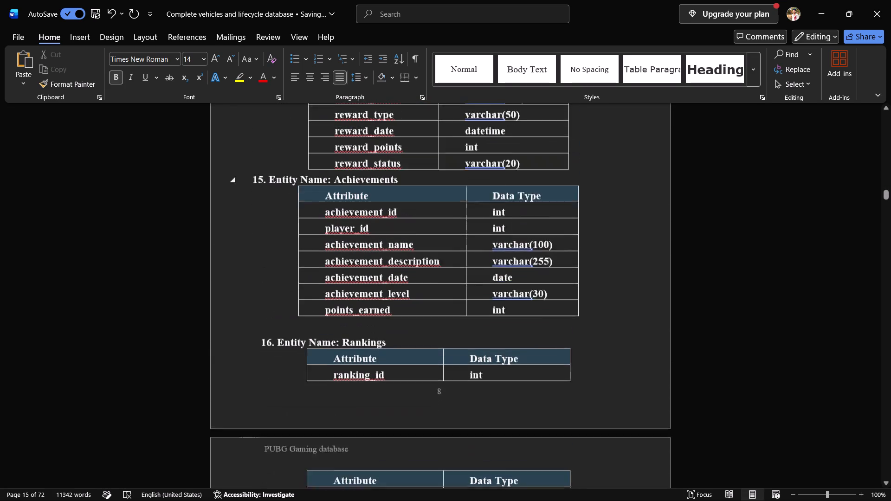
pyautogui.click(250, 211)
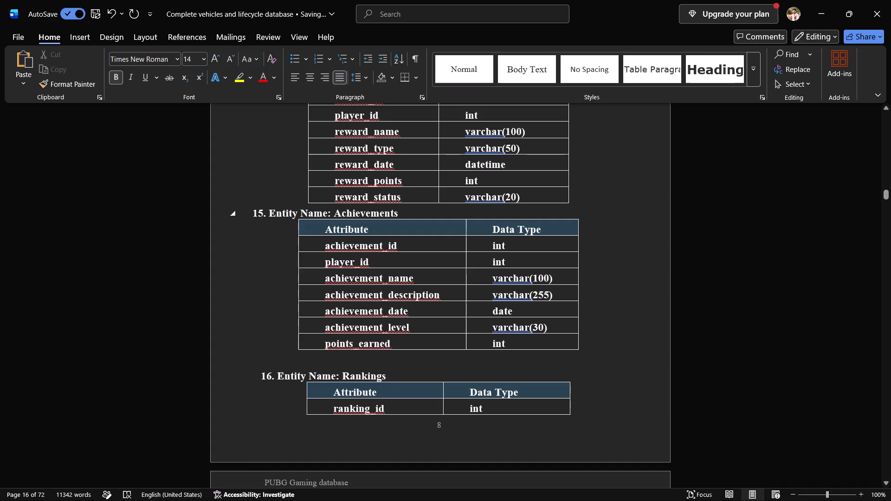
pyautogui.press('Return')
# Examine the page layout from the Rankings entity table through the E-R diagram and Chapter 3 table descriptions to section 3.3.
pyautogui.scroll(-1, 315, 231)
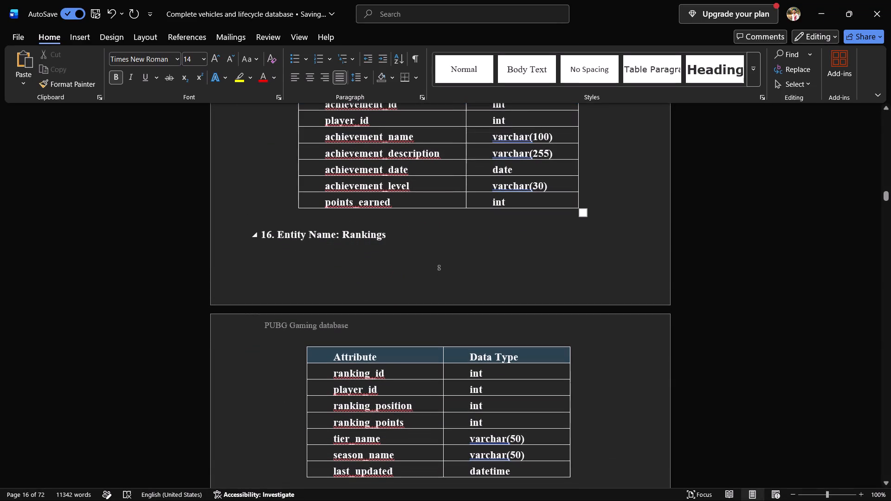
pyautogui.scroll(-3, 287, 234)
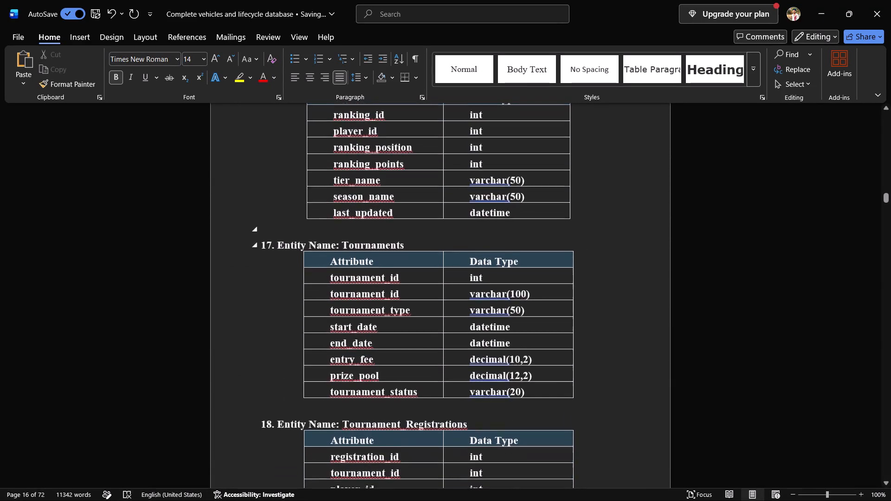
pyautogui.scroll(-4, 287, 234)
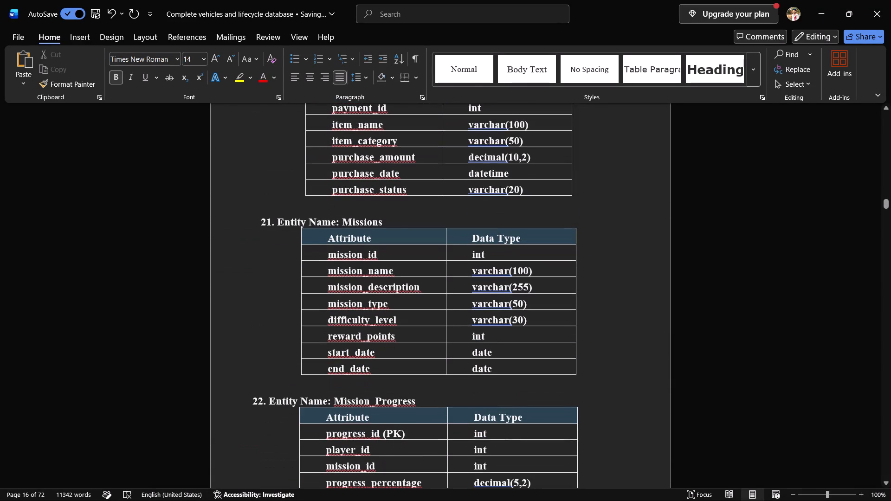
pyautogui.scroll(-4, 287, 234)
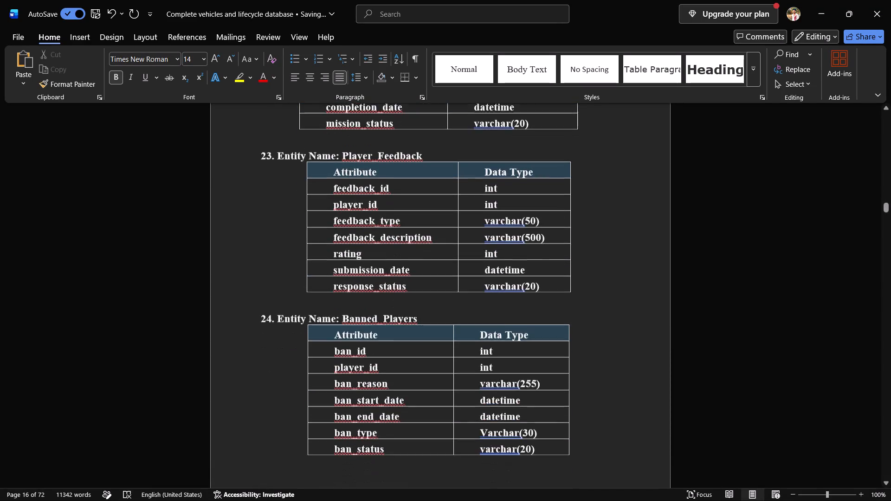
pyautogui.scroll(-3, 287, 234)
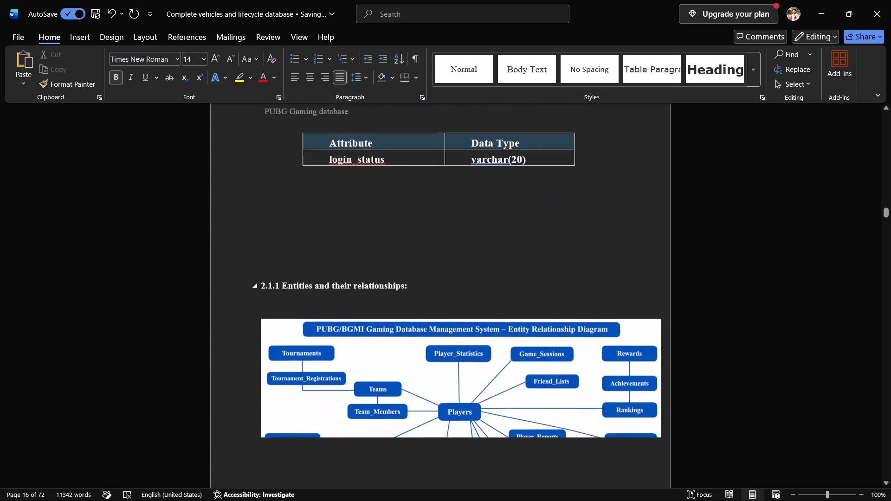
pyautogui.scroll(-3, 287, 234)
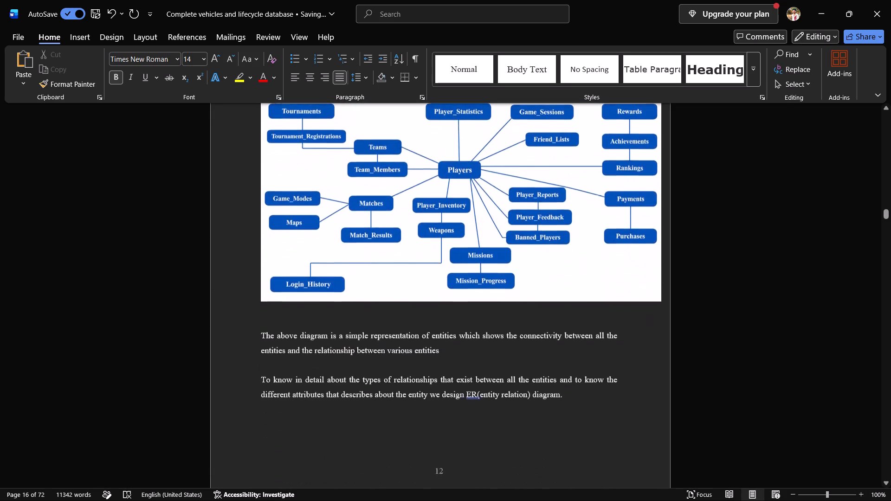
pyautogui.scroll(-6, 287, 234)
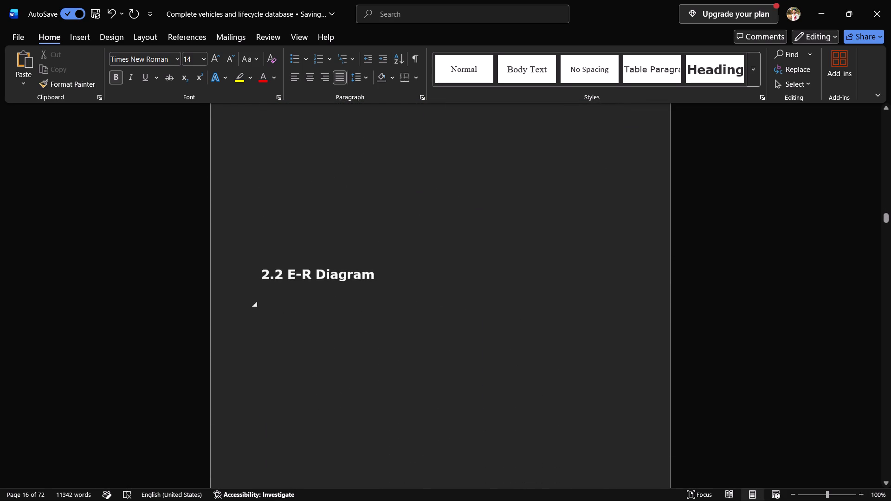
pyautogui.scroll(-6, 287, 234)
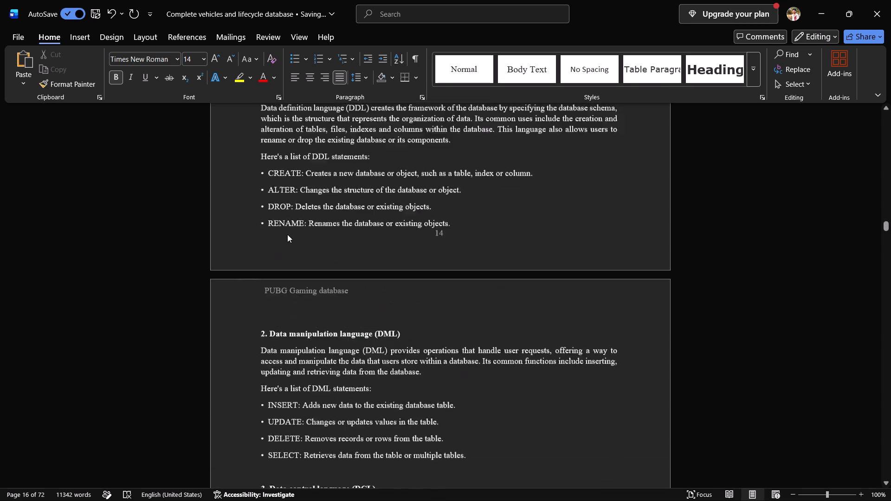
pyautogui.scroll(-3, 287, 234)
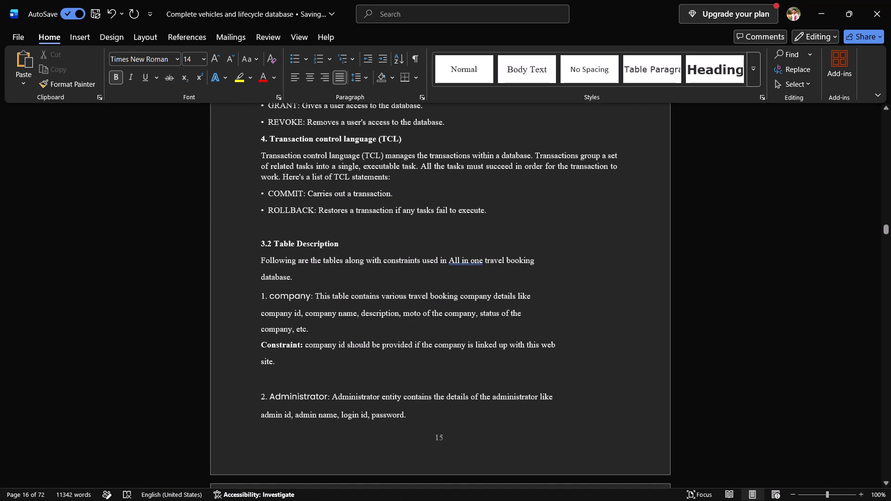
pyautogui.scroll(-6, 287, 234)
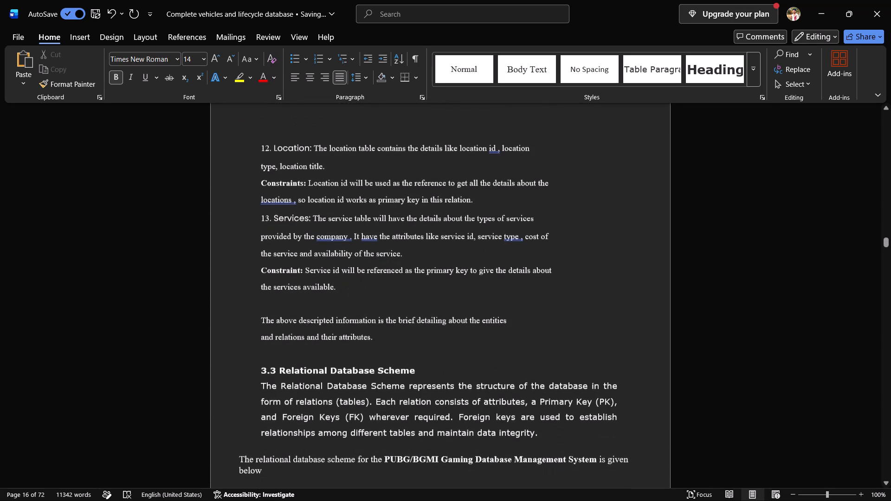
pyautogui.scroll(-1, 287, 234)
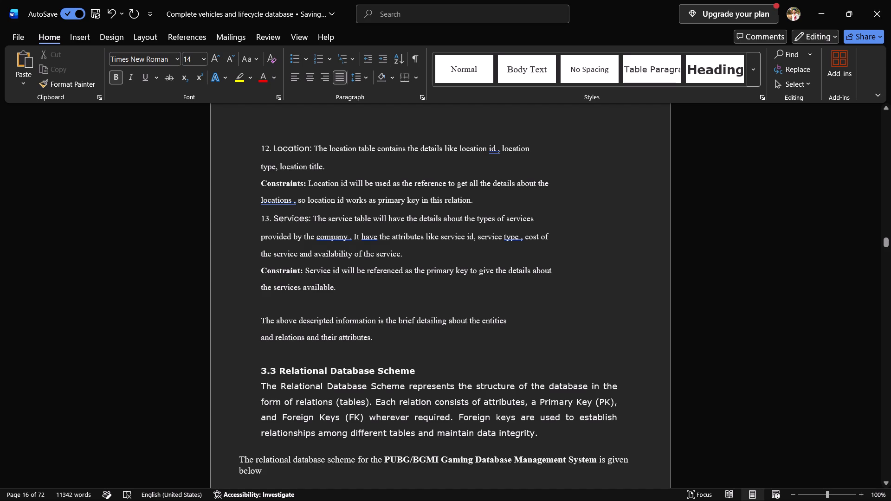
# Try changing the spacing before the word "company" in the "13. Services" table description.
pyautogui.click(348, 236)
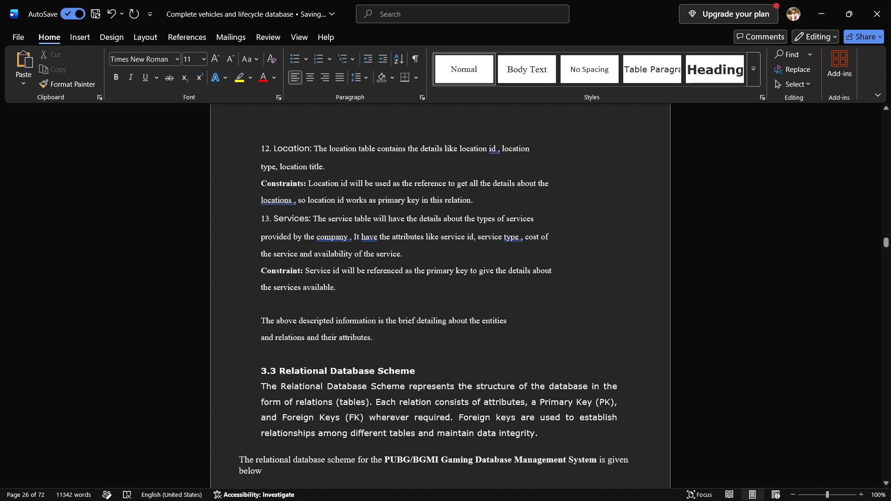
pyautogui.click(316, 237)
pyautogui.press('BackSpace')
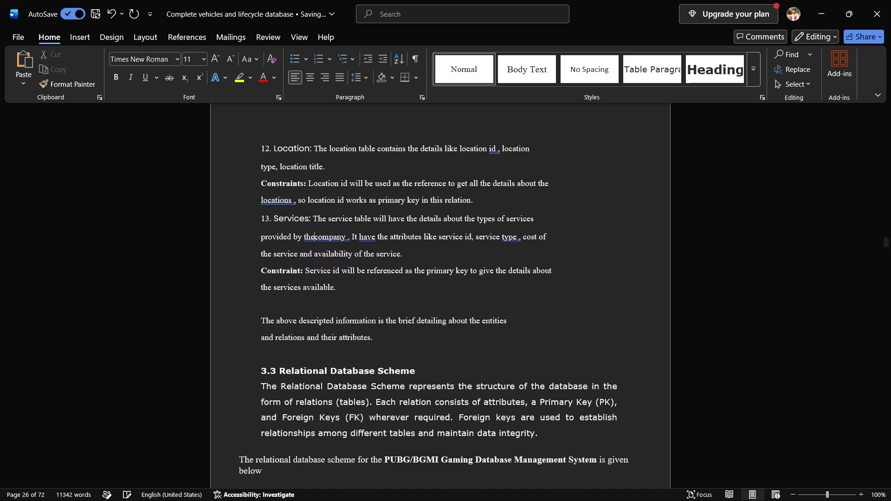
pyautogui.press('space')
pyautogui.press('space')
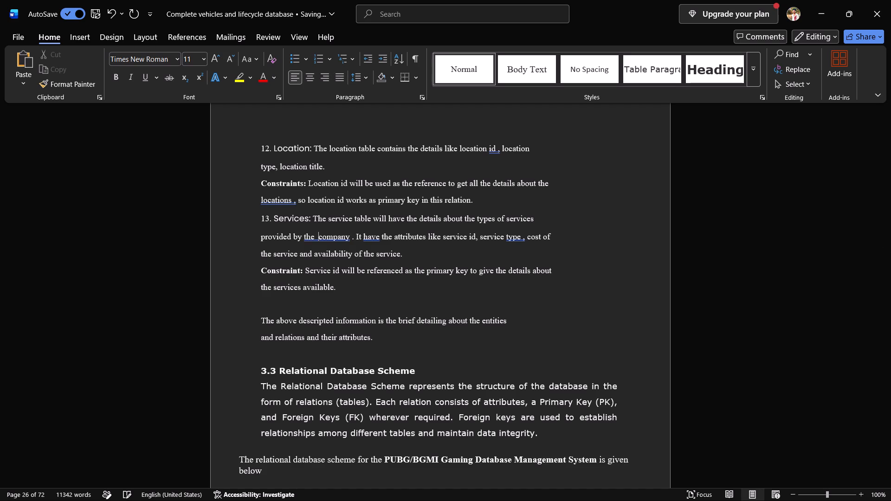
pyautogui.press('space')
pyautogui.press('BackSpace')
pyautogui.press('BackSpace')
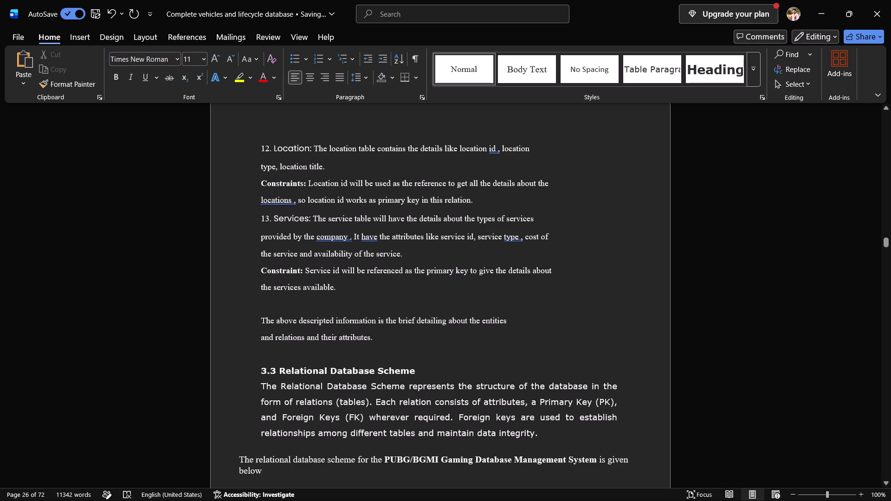
# Examine the relational scheme and SQL table scripts from section 3.3 up to the start of the numbered queries.
pyautogui.scroll(-1, 477, 179)
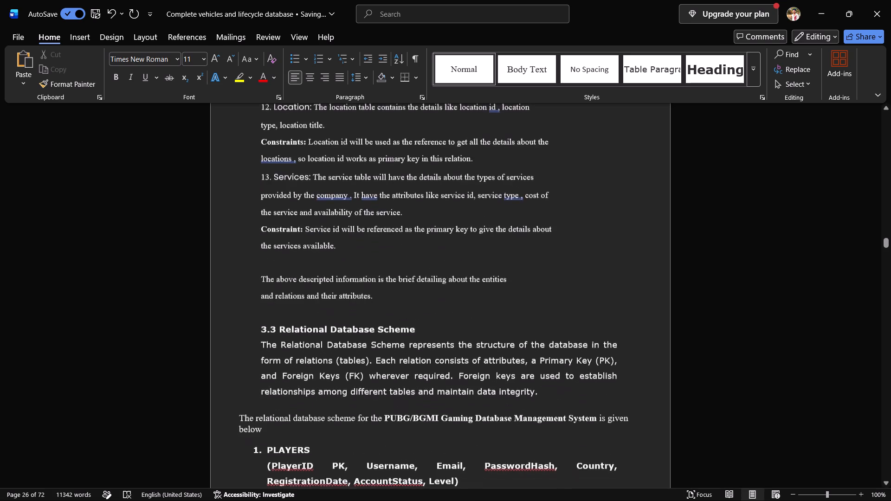
pyautogui.scroll(-2, 477, 179)
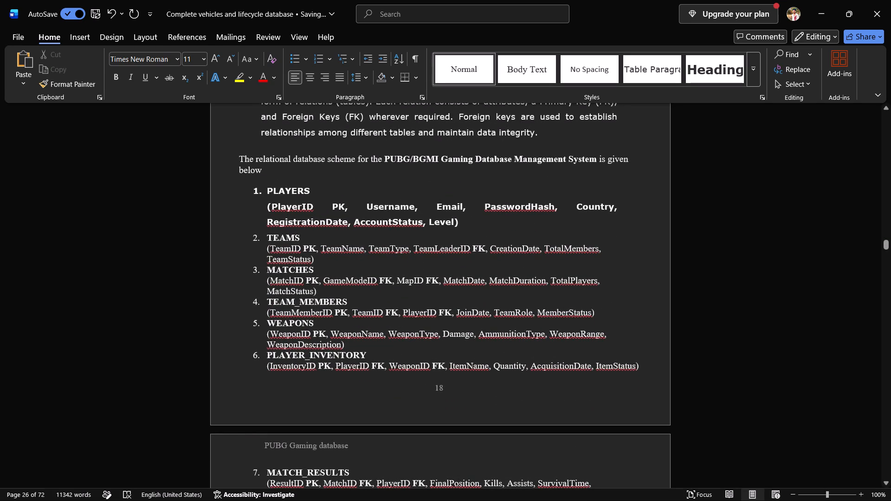
pyautogui.scroll(-5, 464, 262)
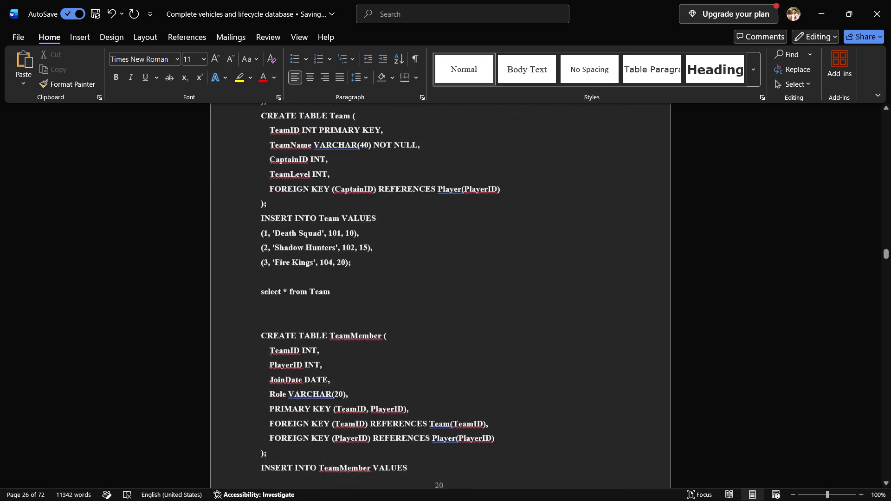
pyautogui.scroll(-4, 464, 262)
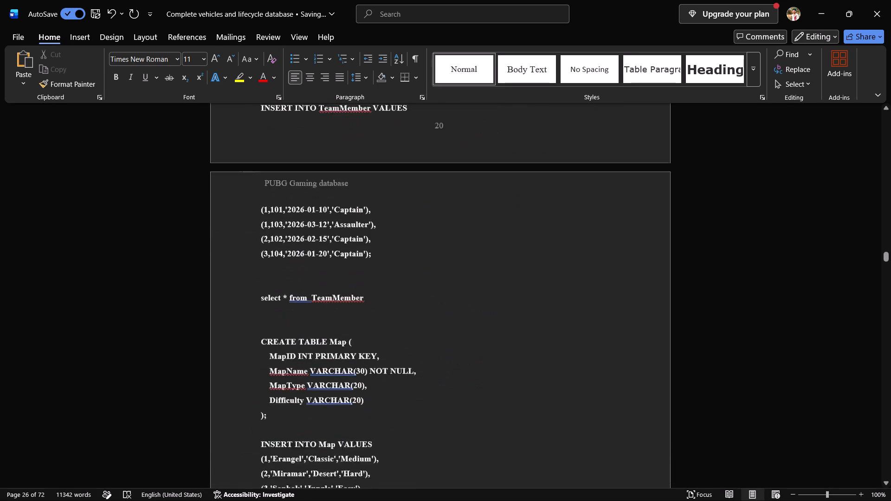
pyautogui.scroll(-3, 464, 262)
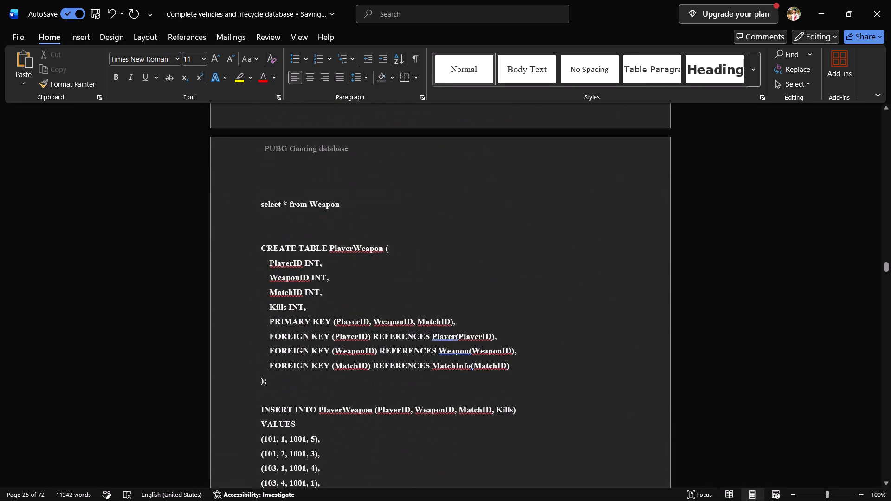
pyautogui.scroll(-10, 464, 262)
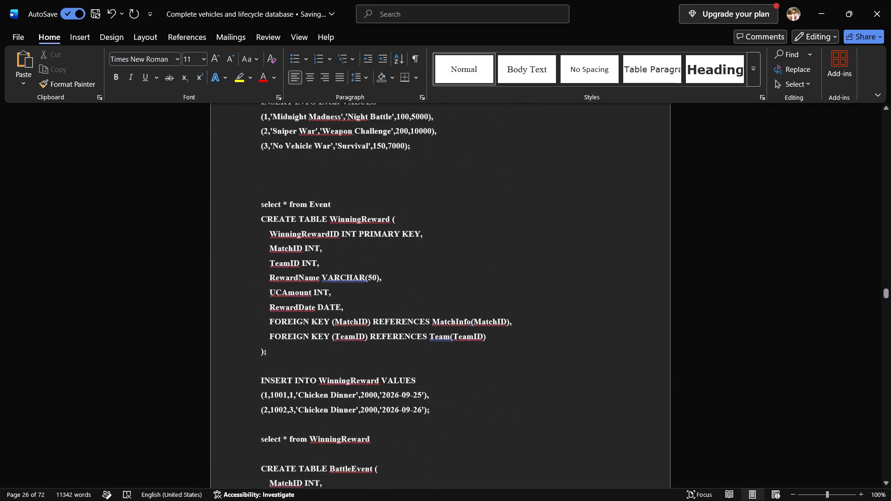
pyautogui.scroll(-4, 464, 262)
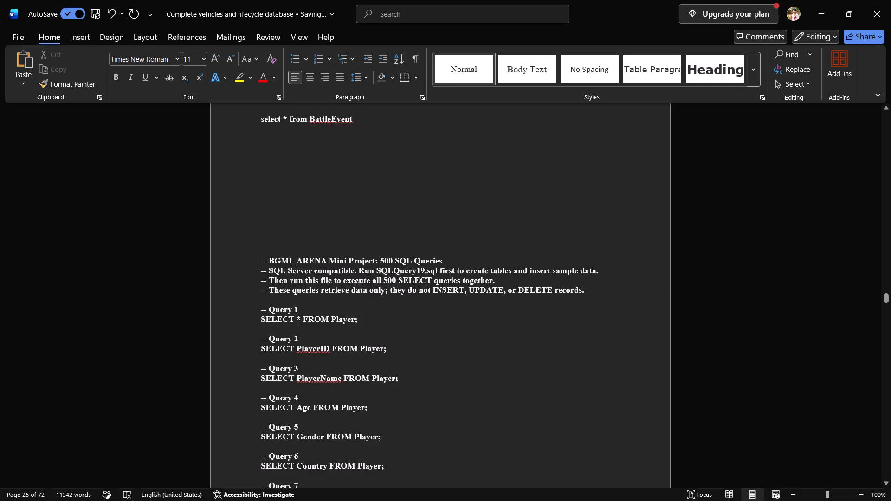
# Delete seven blank lines between "select * from BattleEvent" and the "BGMI_ARENA Mini Project: 500 SQL Queries" comment, keeping the statement's text intact.
pyautogui.scroll(1, 368, 185)
pyautogui.click(278, 328)
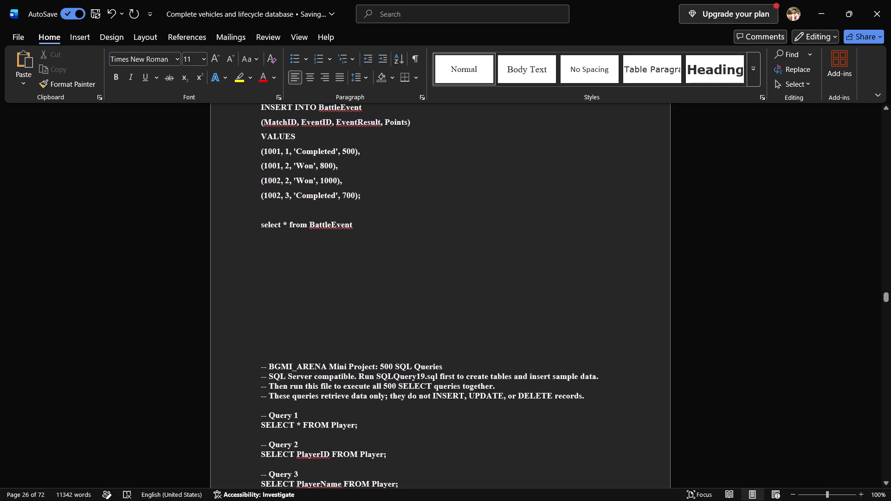
pyautogui.press('BackSpace')
pyautogui.press('BackSpace')
pyautogui.press('BackSpace')
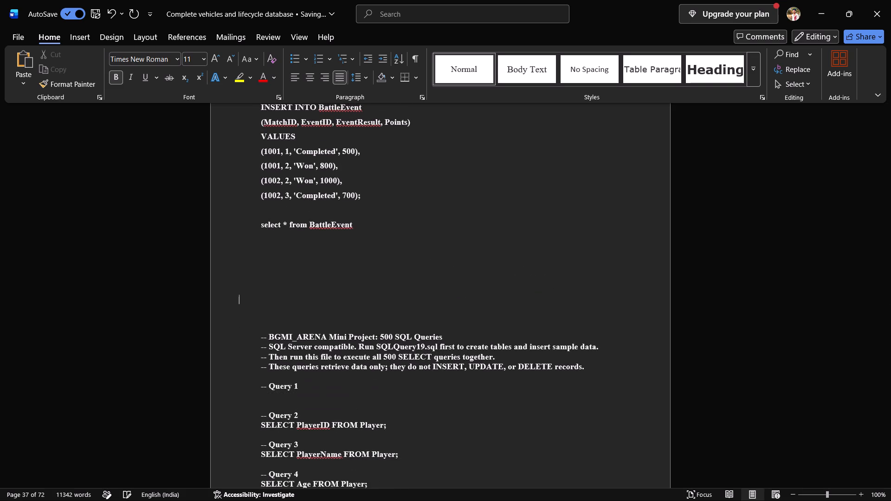
pyautogui.press('BackSpace')
pyautogui.press('BackSpace')
pyautogui.press('BackSpace')
pyautogui.press('BackSpace')
pyautogui.press('BackSpace')
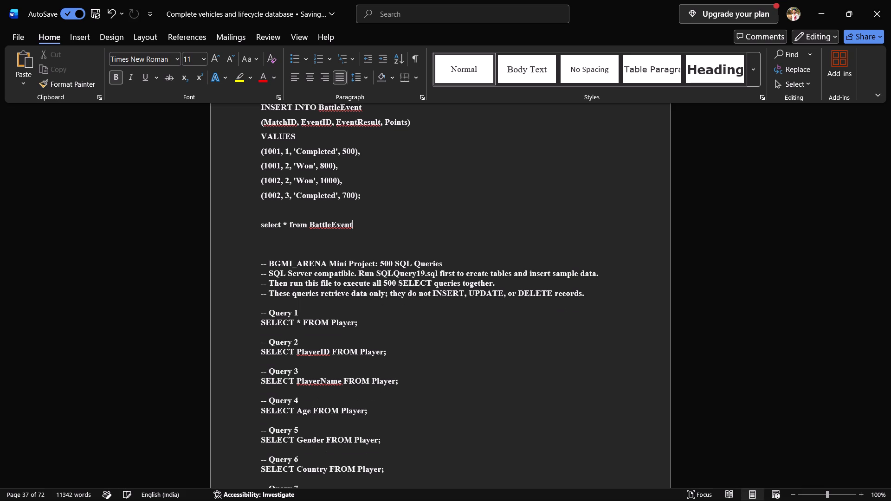
pyautogui.press('BackSpace')
pyautogui.press('BackSpace')
pyautogui.click(110, 14)
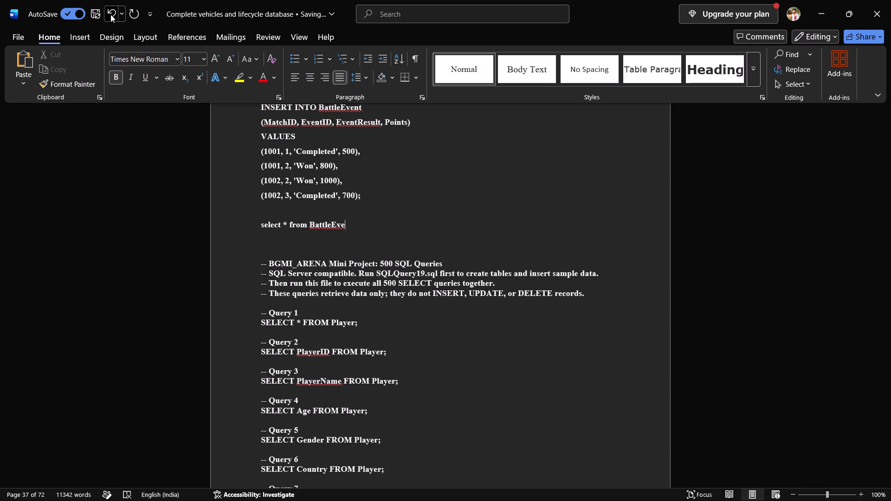
pyautogui.click(110, 14)
# Delete the blank line between the Query 1 statement and the "-- Query 2" comment.
pyautogui.scroll(-1, 308, 255)
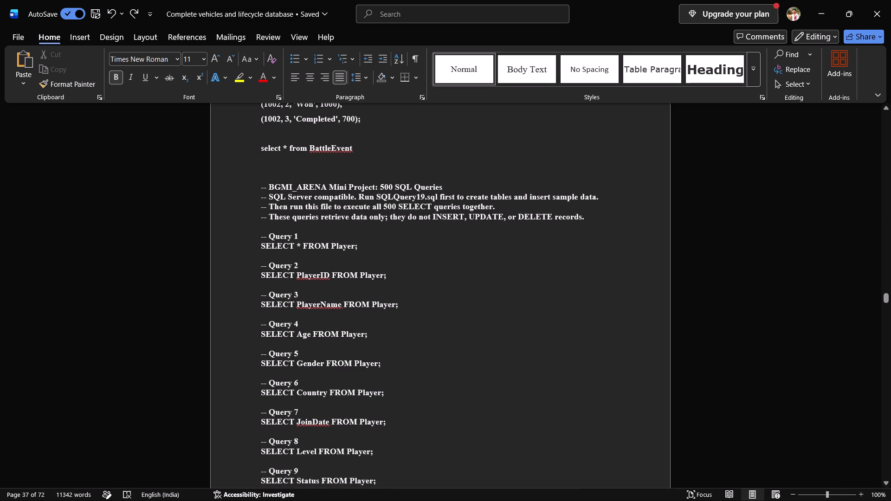
pyautogui.click(264, 256)
pyautogui.press('BackSpace')
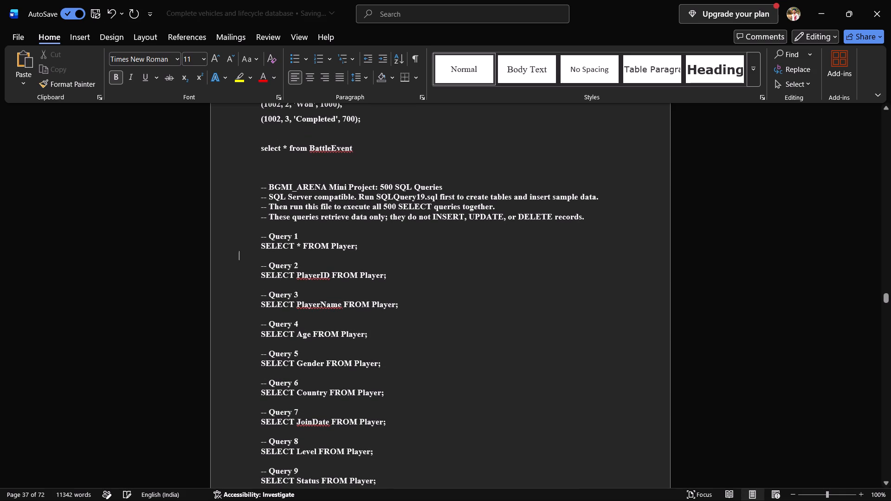
pyautogui.press('BackSpace')
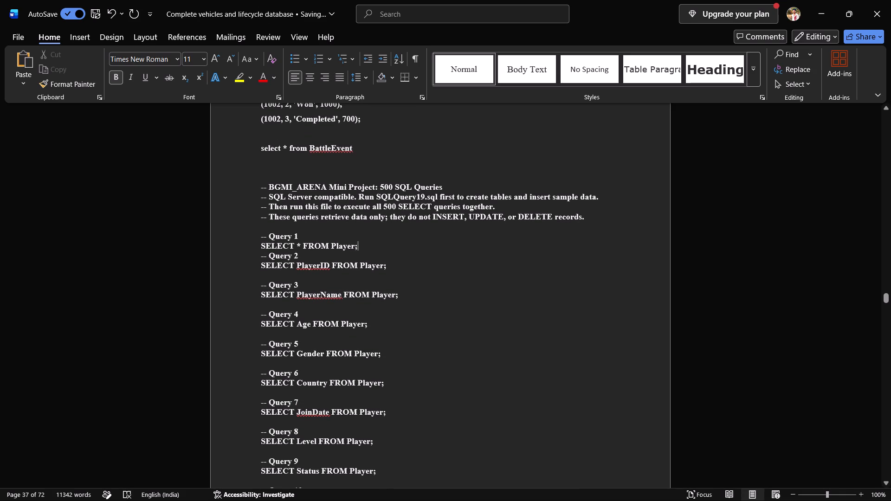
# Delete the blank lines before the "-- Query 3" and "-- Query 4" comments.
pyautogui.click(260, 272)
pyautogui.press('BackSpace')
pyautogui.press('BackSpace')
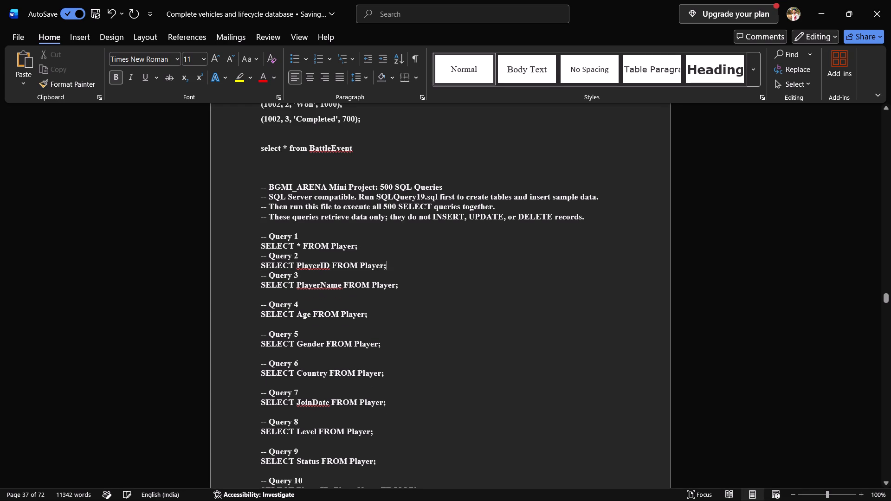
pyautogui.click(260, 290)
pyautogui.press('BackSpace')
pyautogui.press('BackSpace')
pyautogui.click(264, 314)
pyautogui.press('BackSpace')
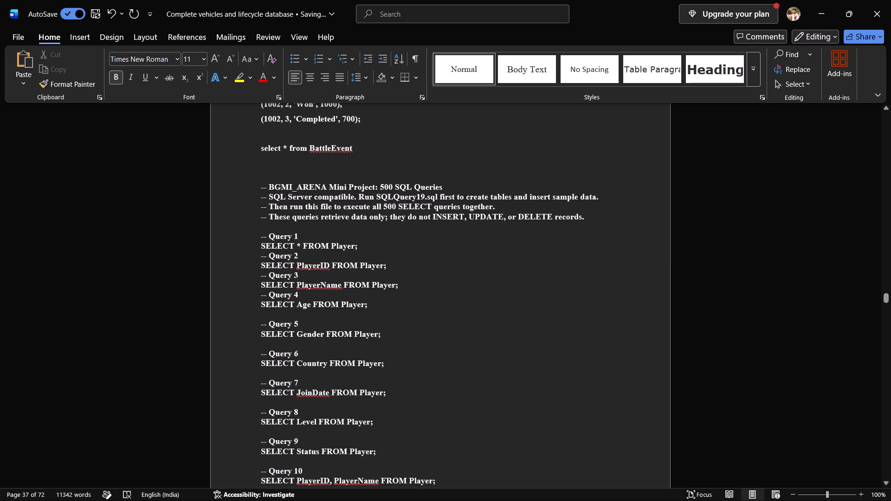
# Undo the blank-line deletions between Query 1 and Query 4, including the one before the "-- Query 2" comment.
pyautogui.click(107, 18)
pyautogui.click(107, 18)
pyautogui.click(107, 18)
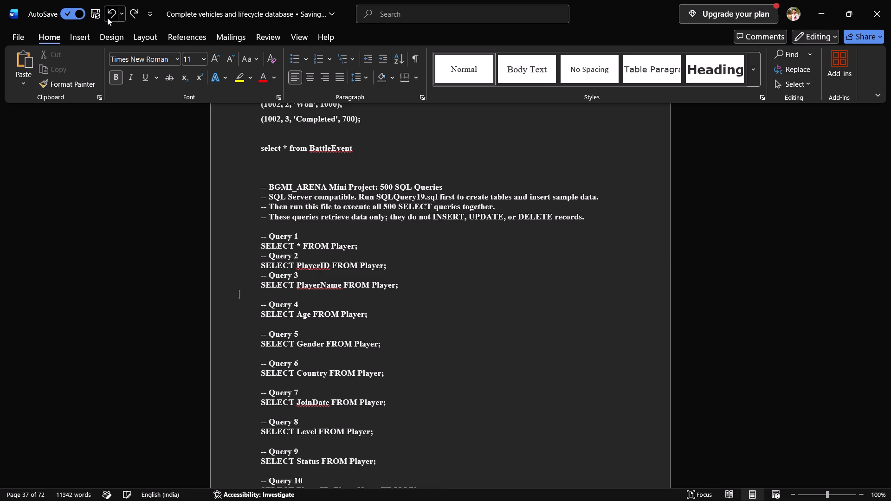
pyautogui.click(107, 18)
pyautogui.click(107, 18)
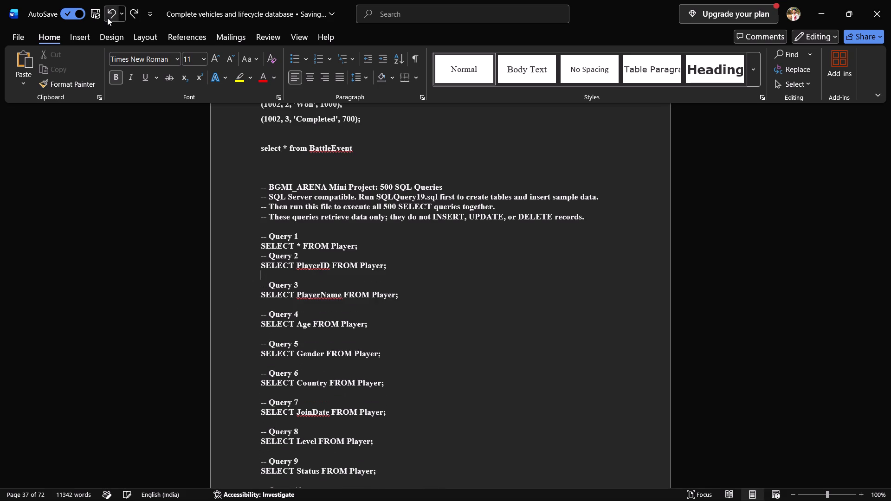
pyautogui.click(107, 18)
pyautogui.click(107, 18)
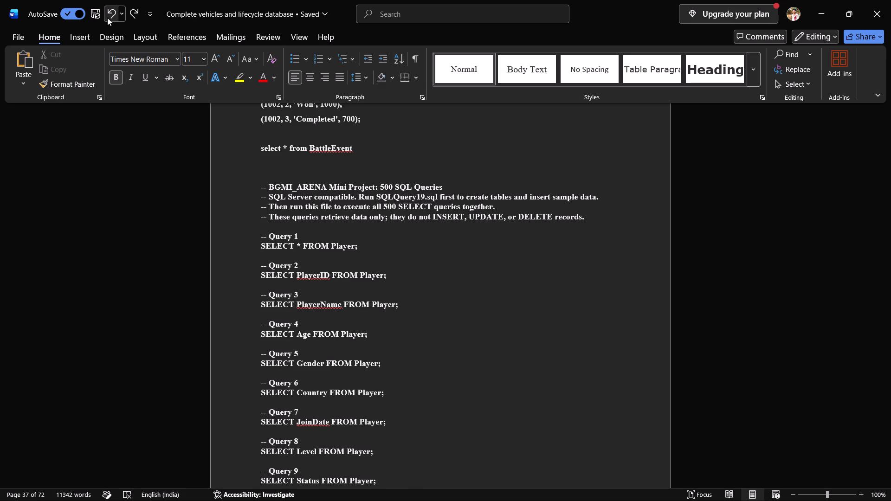
# Examine the end of the report, covering the last numbered queries, the Chapter 4 conclusion and the Future Work section.
pyautogui.scroll(-18, 322, 317)
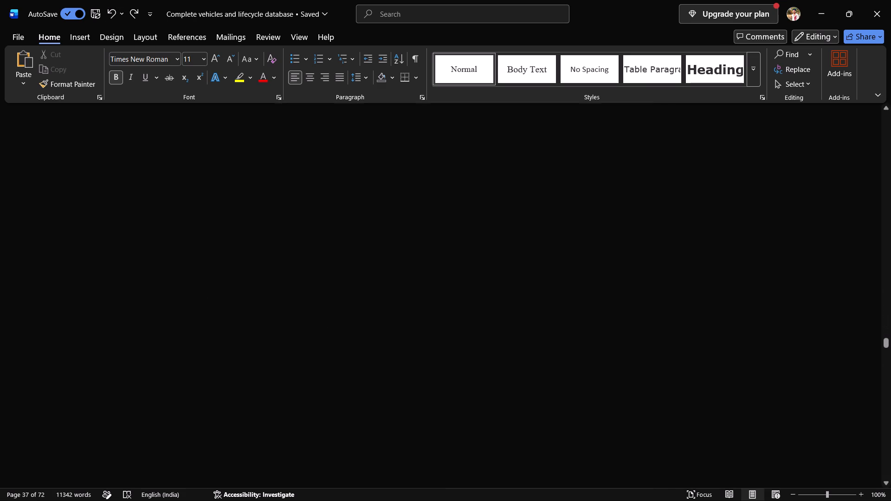
pyautogui.scroll(-5, 322, 317)
pyautogui.scroll(1, 322, 317)
pyautogui.scroll(-8, 322, 317)
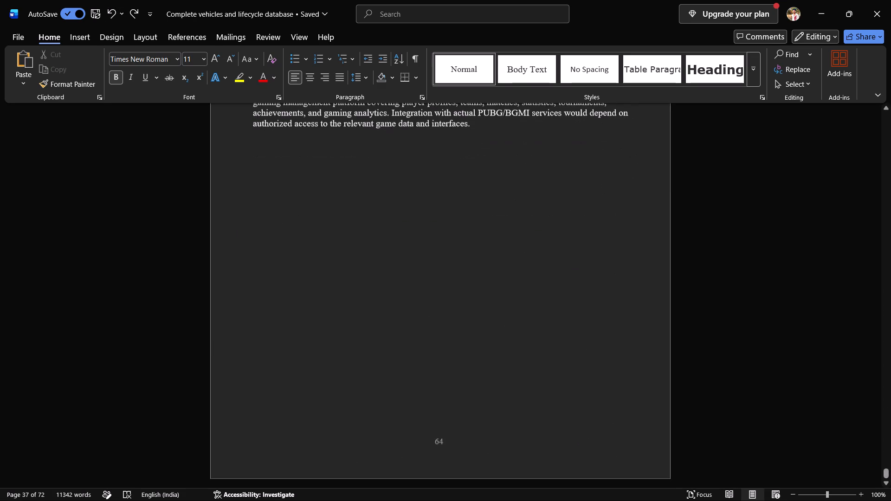
pyautogui.scroll(-6, 322, 317)
pyautogui.scroll(3, 322, 317)
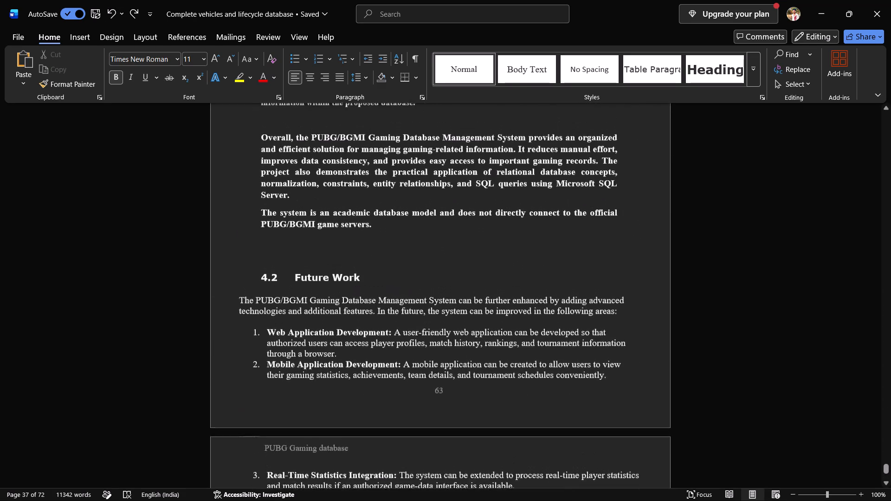
pyautogui.scroll(3, 322, 317)
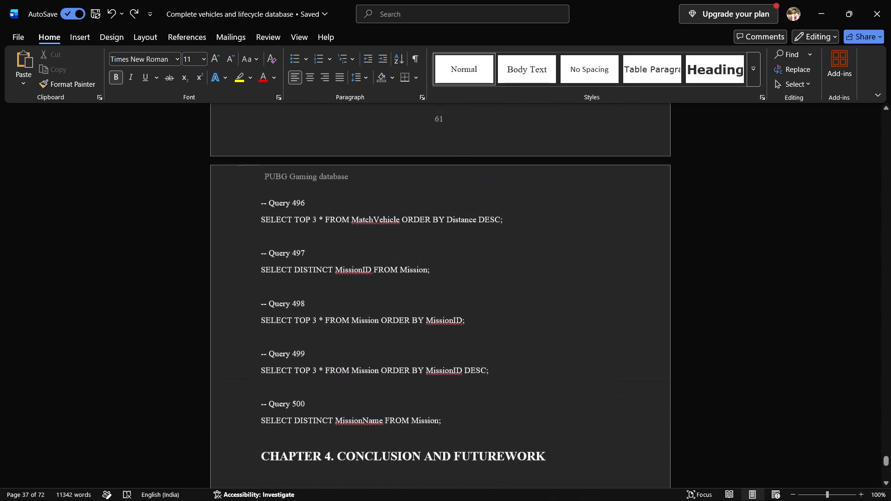
pyautogui.scroll(2, 322, 317)
pyautogui.scroll(-2, 322, 317)
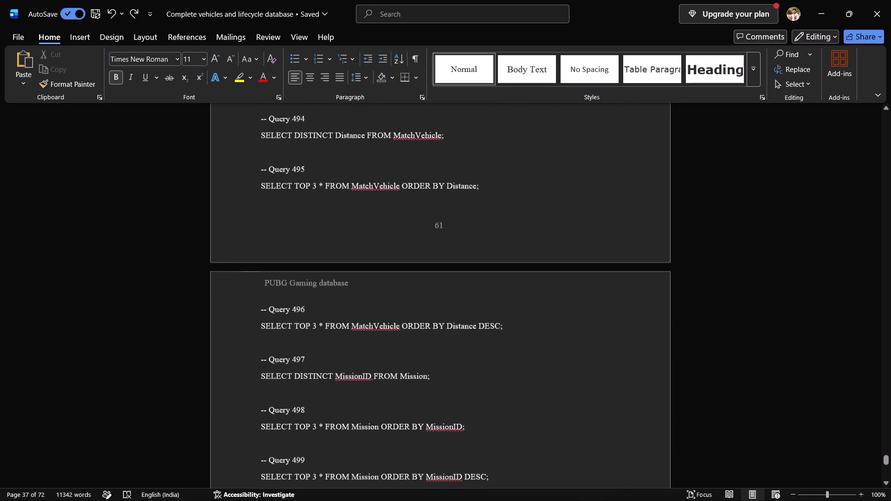
pyautogui.scroll(-3, 322, 317)
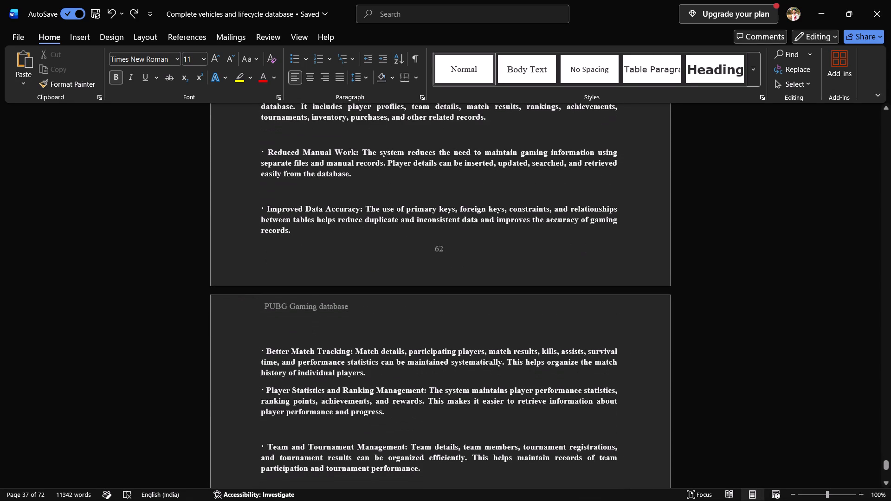
pyautogui.scroll(1, 311, 264)
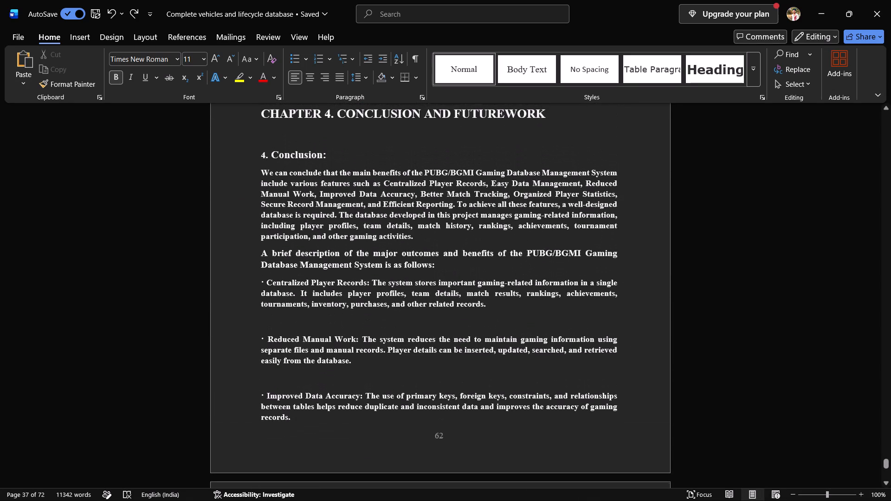
# Delete the blank lines before the "Reduced Manual Work", "Improved Data Accuracy" and "Better Match Tracking" points in the Chapter 4 conclusion.
pyautogui.click(268, 321)
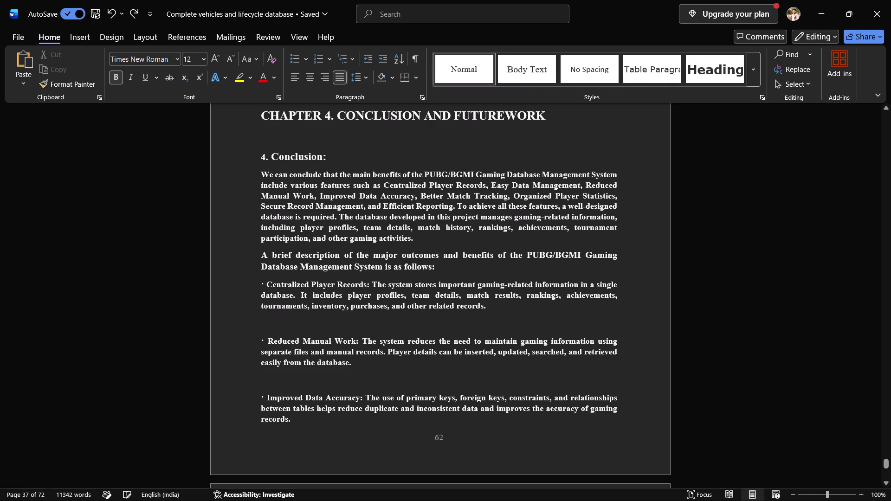
pyautogui.press('BackSpace')
pyautogui.press('BackSpace')
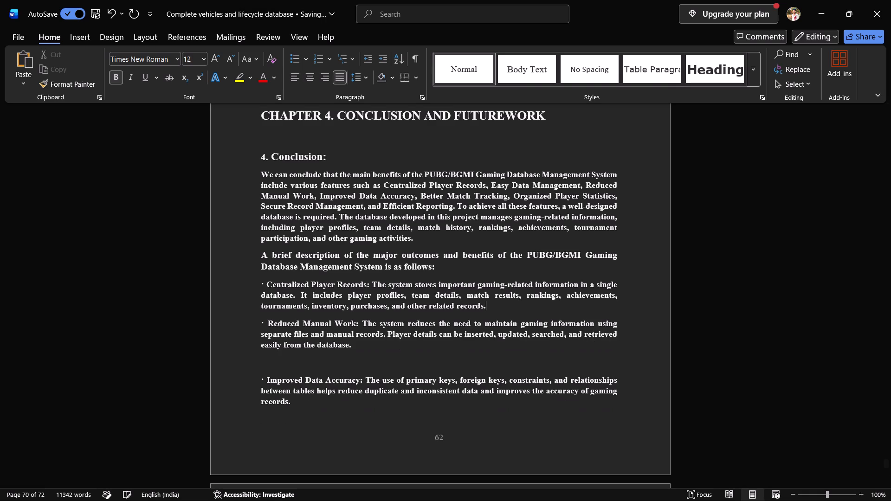
pyautogui.click(272, 359)
pyautogui.press('BackSpace')
pyautogui.press('BackSpace')
pyautogui.click(260, 398)
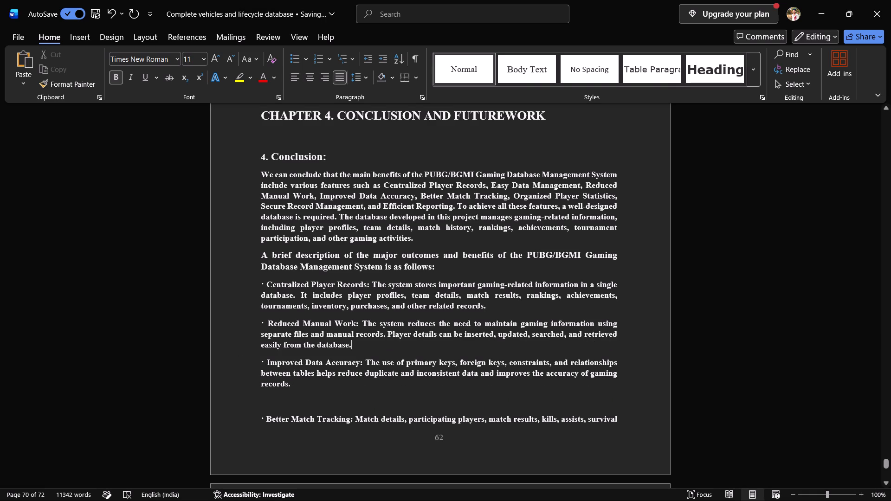
pyautogui.press('BackSpace')
pyautogui.press('BackSpace')
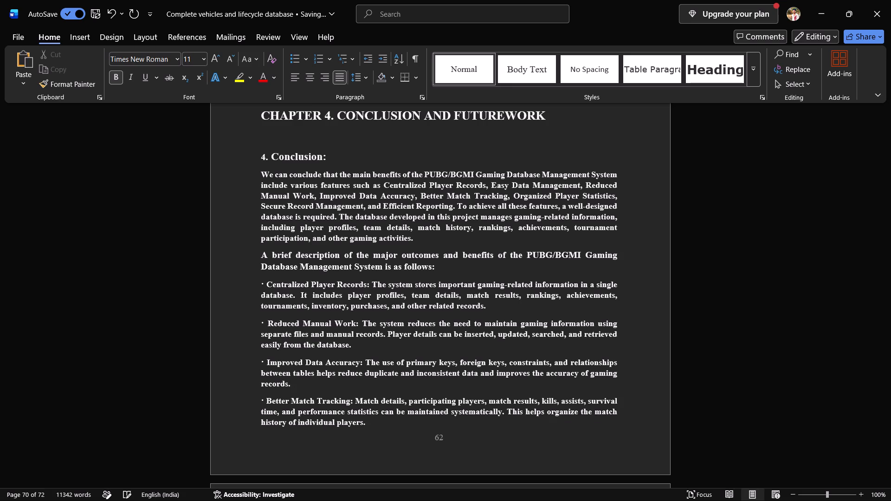
# Delete the blank lines before the conclusion's Team and Tournament, Inventory and Reward, and Payment and Purchase points and its "Overall" paragraph.
pyautogui.scroll(-2, 260, 398)
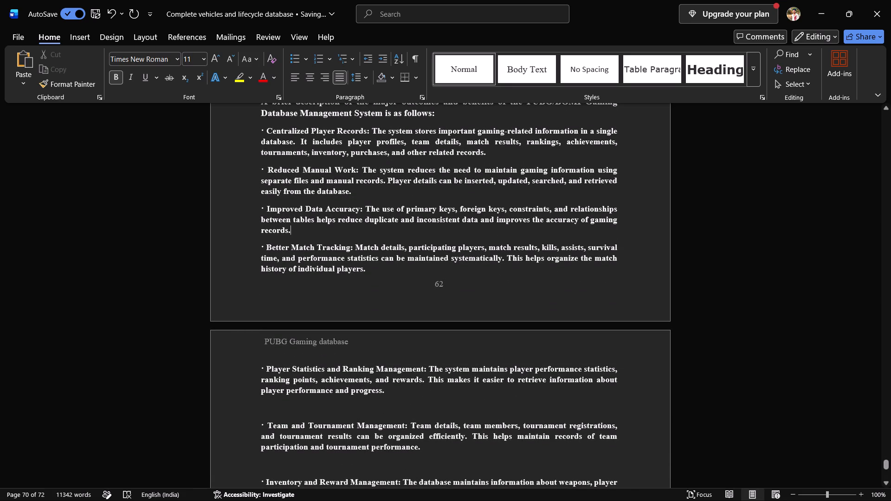
pyautogui.click(267, 406)
pyautogui.press('BackSpace')
pyautogui.press('BackSpace')
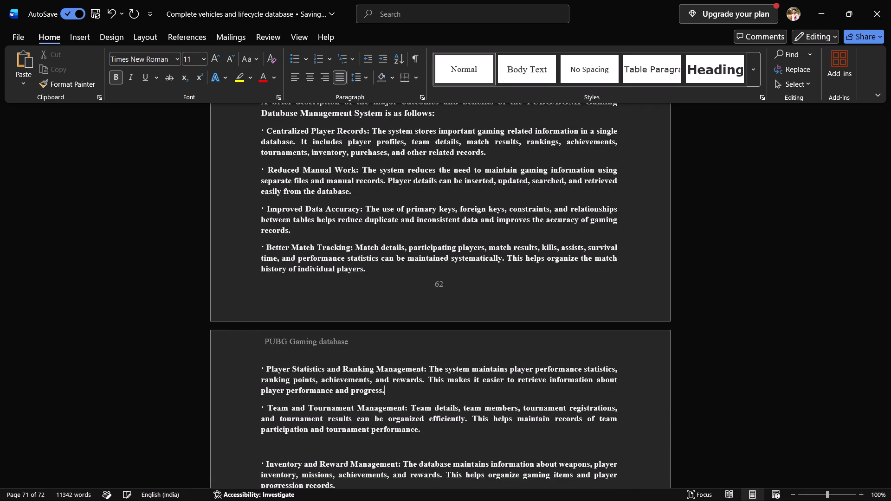
pyautogui.scroll(-1, 271, 420)
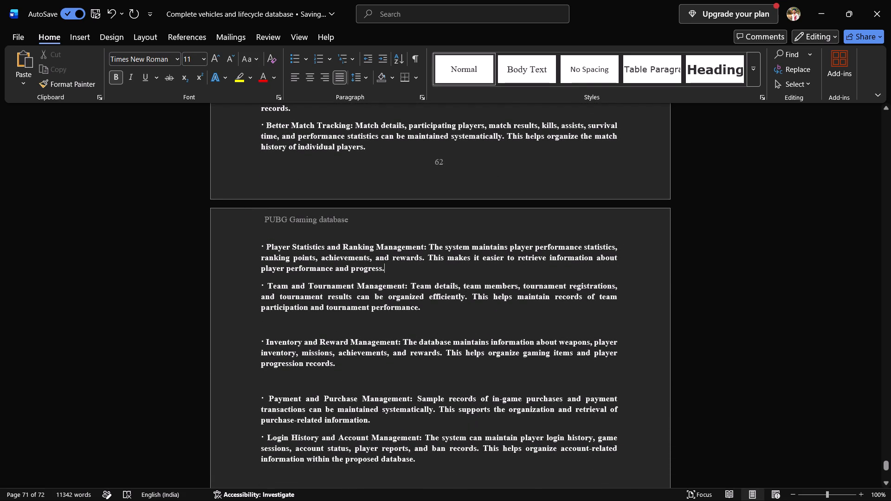
pyautogui.click(267, 322)
pyautogui.press('BackSpace')
pyautogui.press('BackSpace')
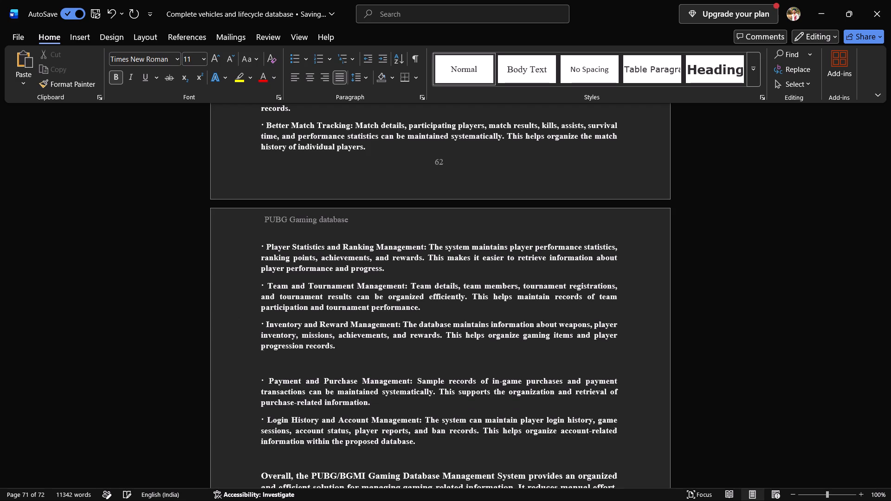
pyautogui.click(263, 365)
pyautogui.press('BackSpace')
pyautogui.press('BackSpace')
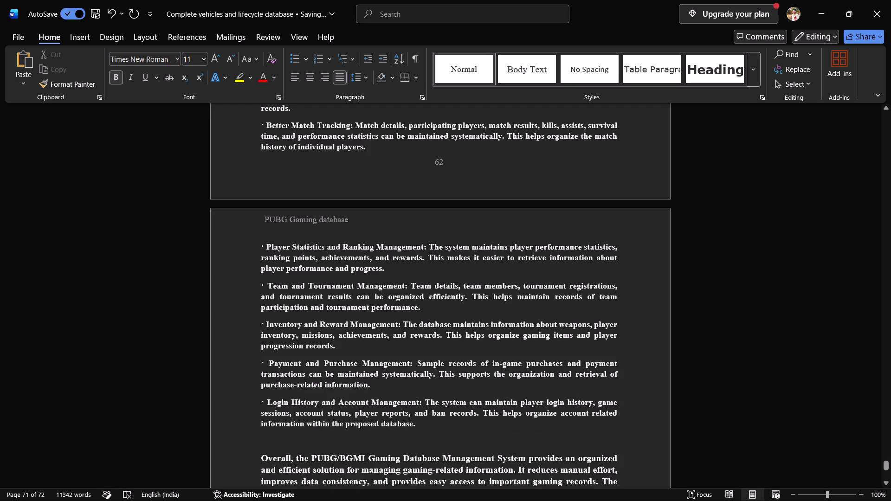
pyautogui.click(284, 443)
pyautogui.press('BackSpace')
pyautogui.press('BackSpace')
# Review the Future Work section to the document's end and look back through the report up to section 1.3 Objectives.
pyautogui.scroll(-3, 284, 443)
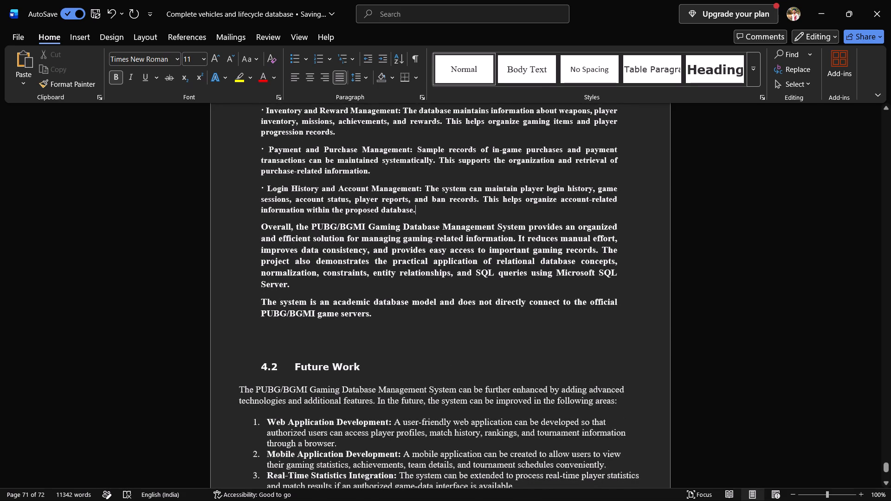
pyautogui.scroll(-4, 266, 387)
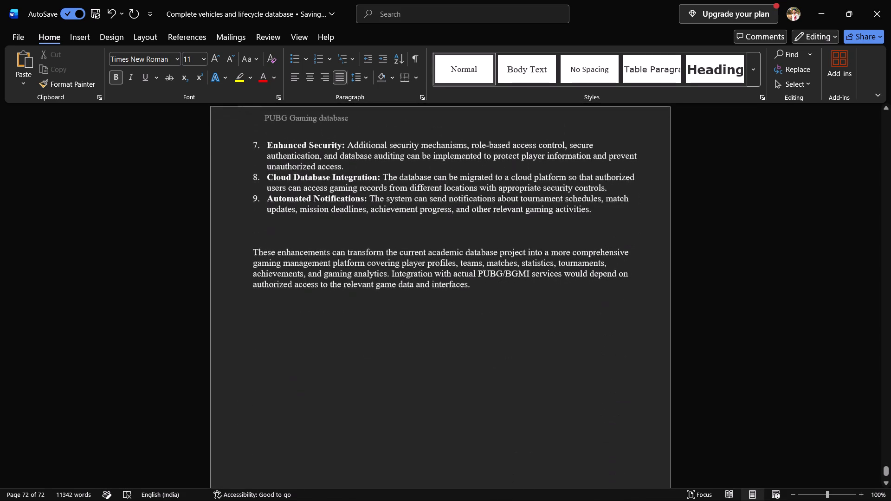
pyautogui.scroll(-1, 266, 387)
pyautogui.scroll(1, 266, 387)
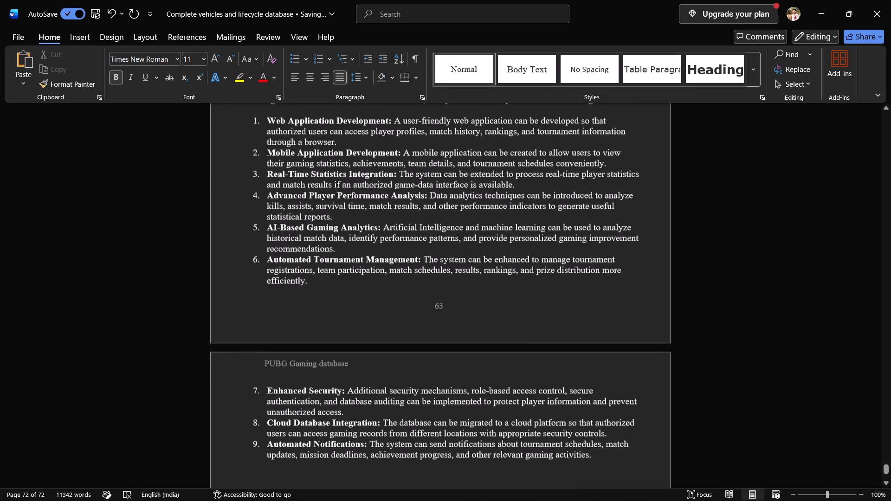
pyautogui.scroll(-1, 269, 392)
pyautogui.scroll(-2, 333, 365)
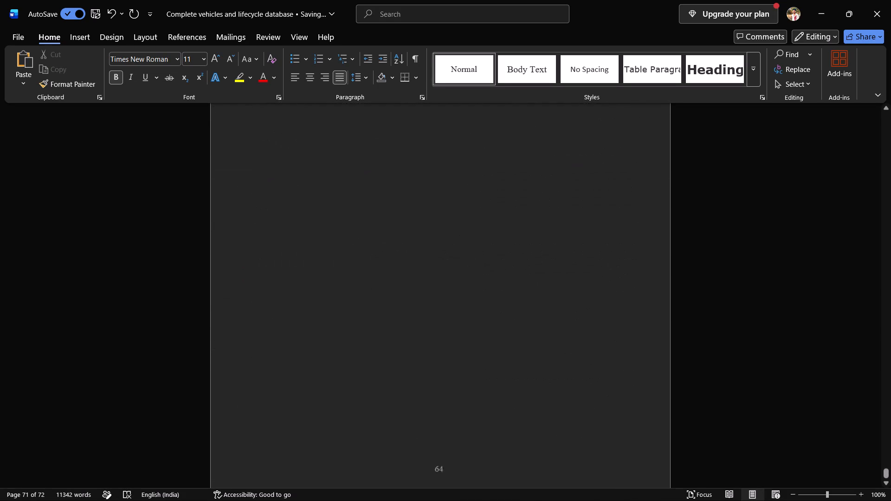
pyautogui.scroll(-2, 333, 365)
pyautogui.scroll(20, 333, 365)
pyautogui.scroll(20, 333, 365)
pyautogui.scroll(20, 333, 365)
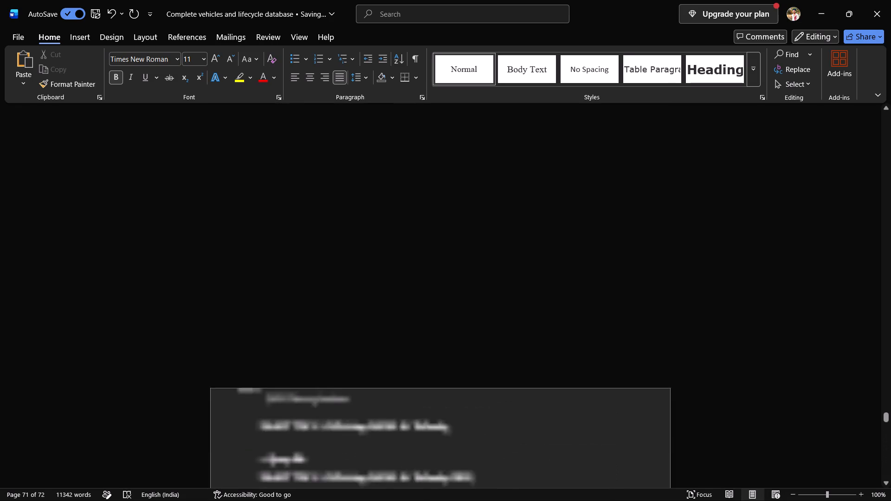
pyautogui.scroll(20, 333, 365)
pyautogui.scroll(20, 333, 365)
pyautogui.scroll(20, 333, 365)
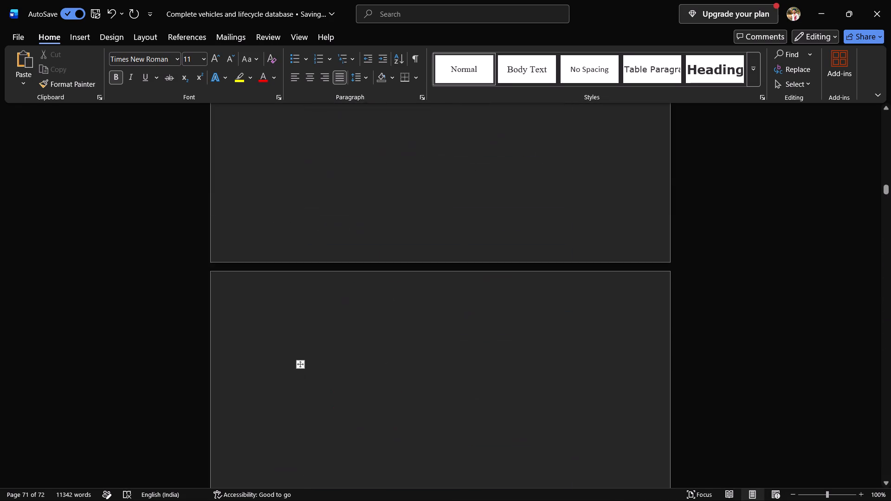
pyautogui.scroll(11, 333, 365)
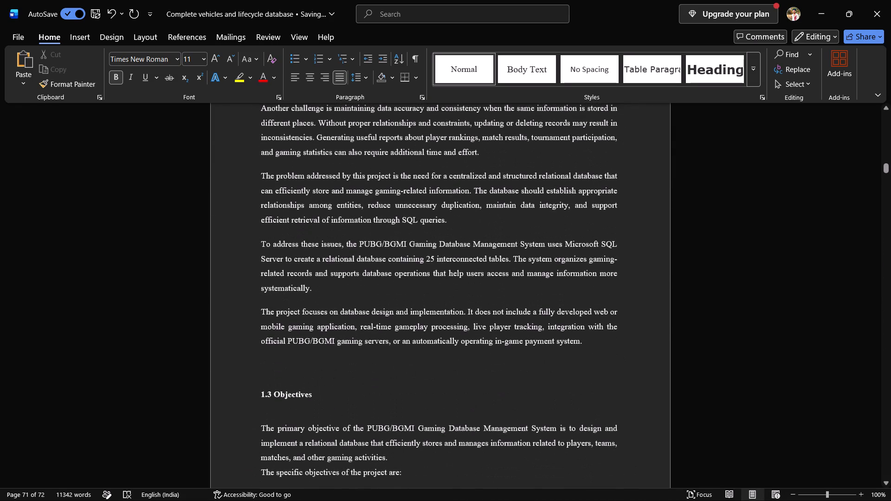
# Save the report.
pyautogui.click(95, 9)
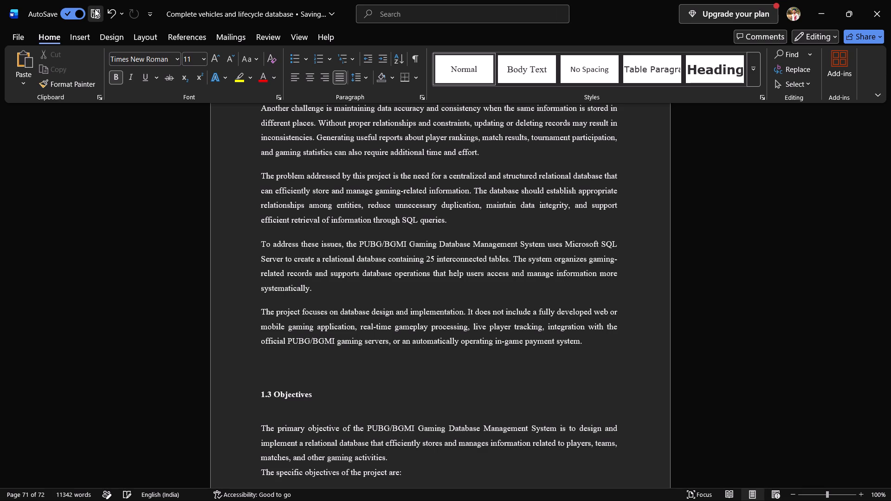
# Rename the document file as "PUBG Gaming database".
pyautogui.click(298, 14)
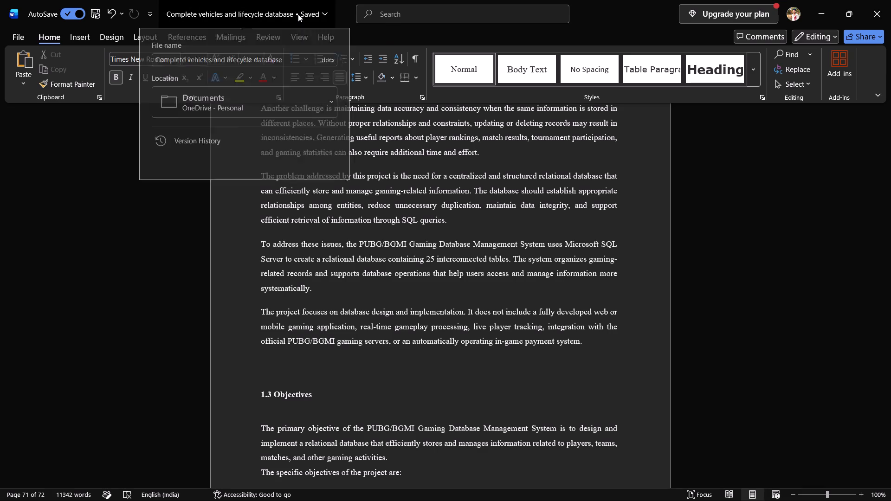
pyautogui.click(284, 65)
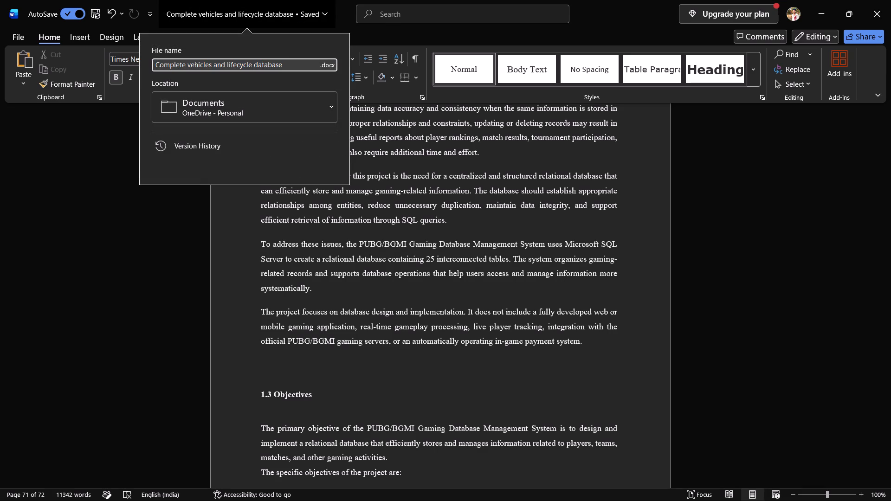
pyautogui.click(287, 64)
pyautogui.press('BackSpace')
pyautogui.press('BackSpace')
pyautogui.press('BackSpace')
pyautogui.press('BackSpace')
pyautogui.press('BackSpace')
pyautogui.press('BackSpace')
pyautogui.press('BackSpace')
pyautogui.press('BackSpace')
pyautogui.press('BackSpace')
pyautogui.press('BackSpace')
pyautogui.press('BackSpace')
pyautogui.press('BackSpace')
pyautogui.press('BackSpace')
pyautogui.press('BackSpace')
pyautogui.press('BackSpace')
pyautogui.press('BackSpace')
pyautogui.press('BackSpace')
pyautogui.press('BackSpace')
pyautogui.press('BackSpace')
pyautogui.press('BackSpace')
pyautogui.press('BackSpace')
pyautogui.press('BackSpace')
pyautogui.press('BackSpace')
pyautogui.press('BackSpace')
pyautogui.press('BackSpace')
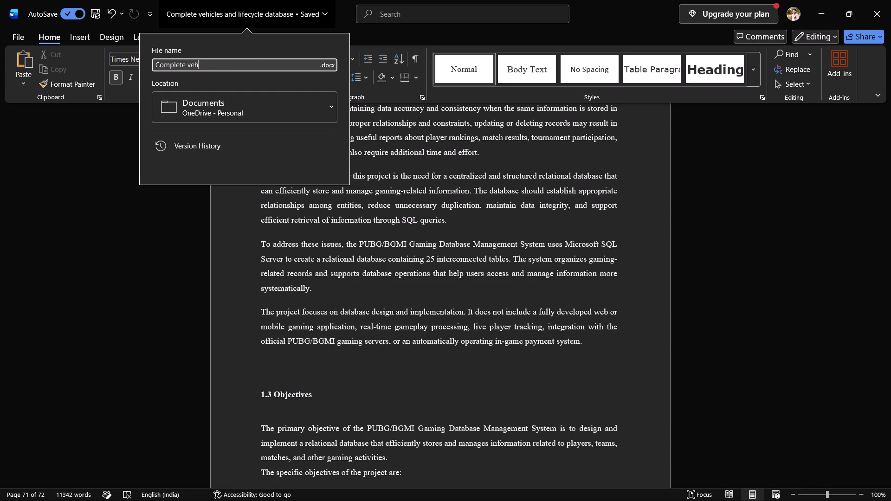
pyautogui.press('BackSpace')
pyautogui.press('BackSpace')
pyautogui.press('BackSpace')
pyautogui.press('BackSpace')
pyautogui.press('BackSpace')
pyautogui.press('BackSpace')
pyautogui.press('BackSpace')
pyautogui.press('BackSpace')
pyautogui.press('BackSpace')
pyautogui.press('BackSpace')
pyautogui.press('BackSpace')
pyautogui.press('BackSpace')
pyautogui.write('Pu')
pyautogui.press('BackSpace')
pyautogui.write('UBG')
pyautogui.press('space')
pyautogui.hotkey('shift', 'g')
pyautogui.press('a')
pyautogui.write('ming')
pyautogui.press('space')
pyautogui.write('data')
pyautogui.write('base')
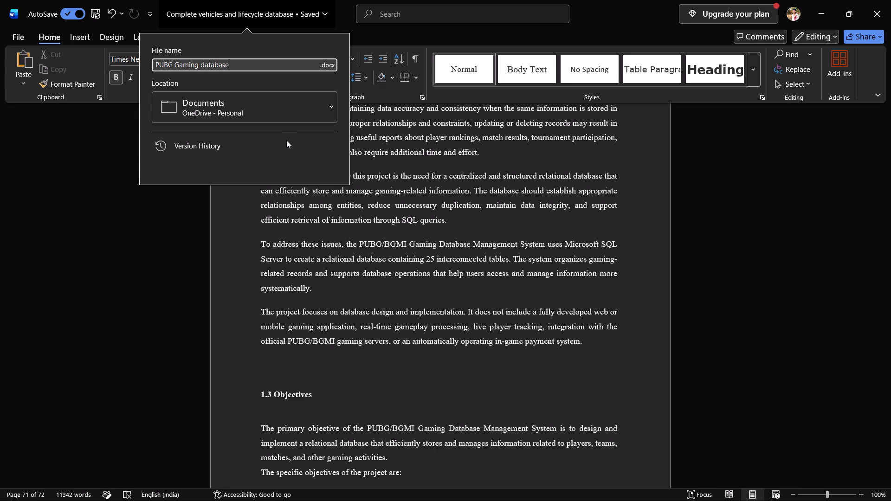
pyautogui.click(155, 256)
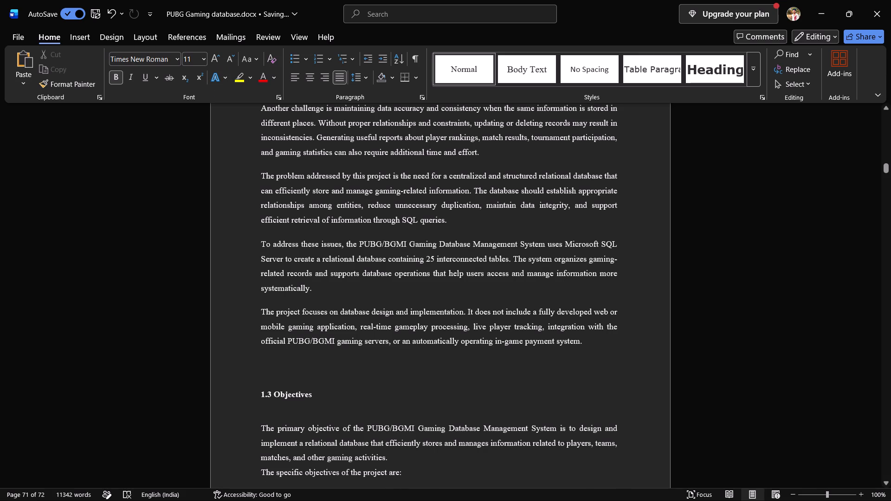
# Shorten the cover page title by removing "Complete" and capitalise the game name so it reads "PUBG Gaming database".
pyautogui.scroll(20, 350, 195)
pyautogui.scroll(15, 350, 195)
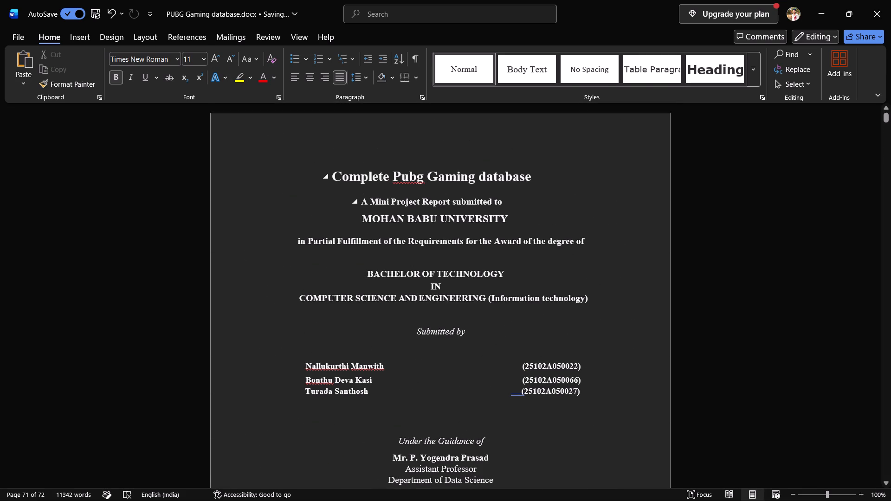
pyautogui.click(390, 177)
pyautogui.press('BackSpace')
pyautogui.press('BackSpace')
pyautogui.press('BackSpace')
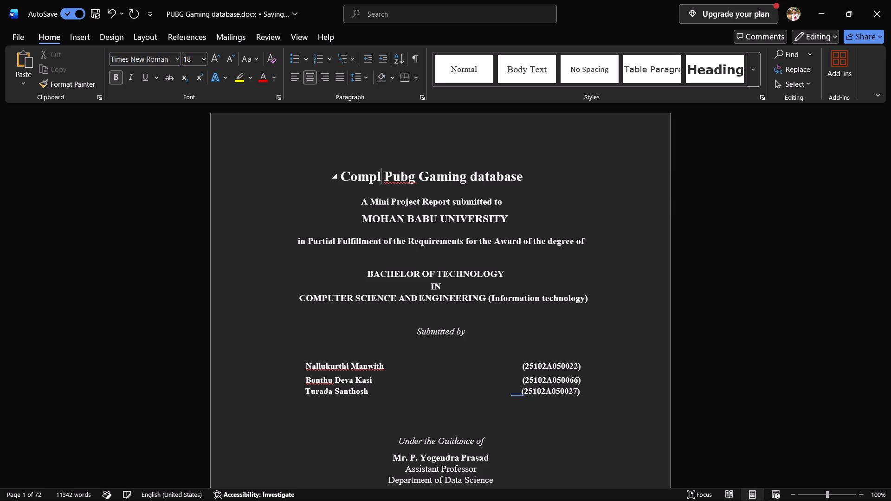
pyautogui.press('BackSpace')
pyautogui.press('BackSpace')
pyautogui.press('BackSpace')
pyautogui.press('BackSpace')
pyautogui.press('BackSpace')
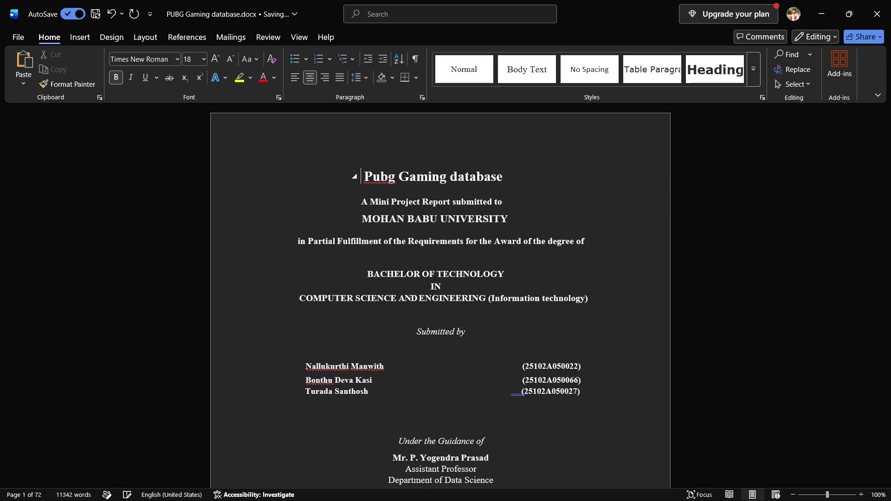
pyautogui.click(394, 177)
pyautogui.press('BackSpace')
pyautogui.press('BackSpace')
pyautogui.press('BackSpace')
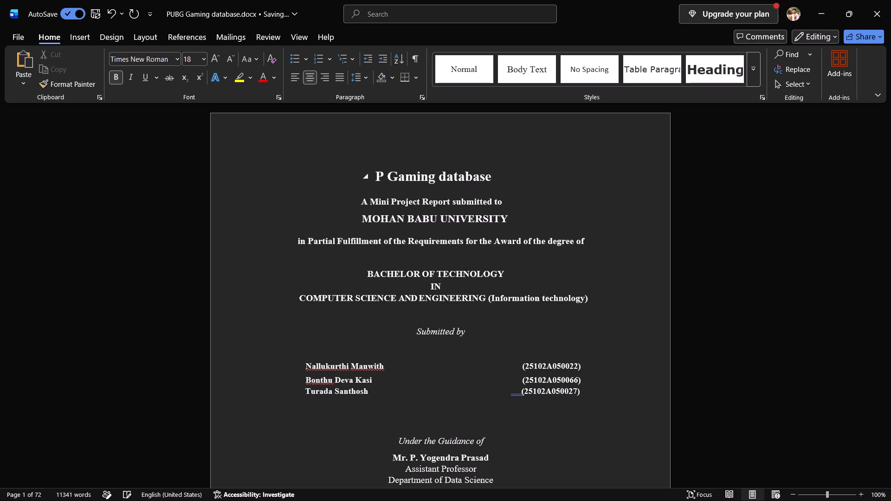
pyautogui.write('UBG')
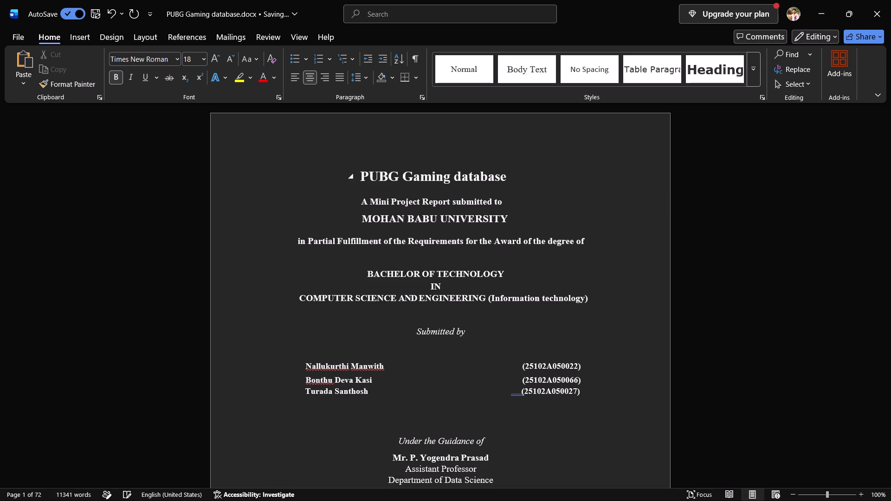
# Remove "Complete" from the quoted project title on the Certificate page and change "Pubg" to "PUBG".
pyautogui.scroll(-1, 501, 310)
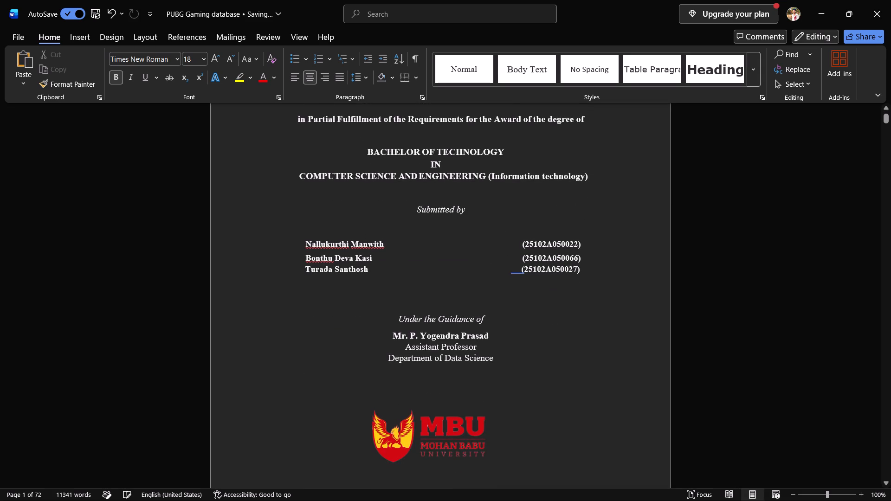
pyautogui.scroll(-2, 446, 269)
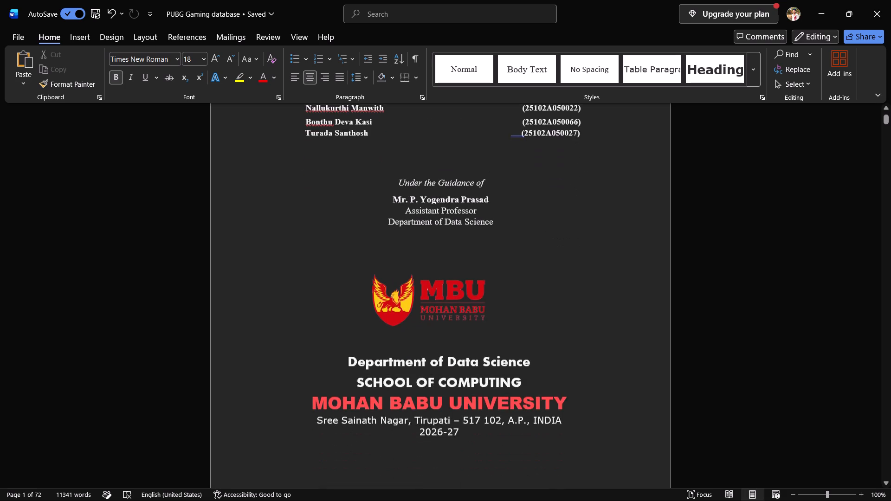
pyautogui.scroll(-3, 446, 269)
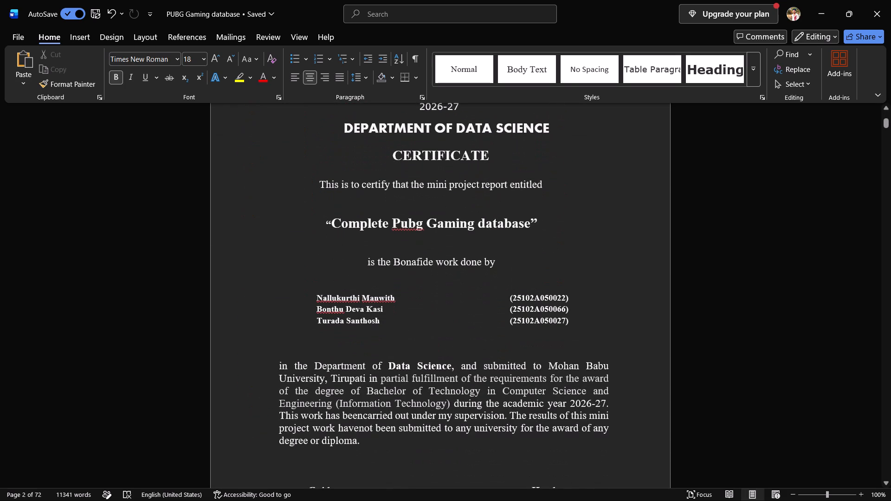
pyautogui.click(388, 224)
pyautogui.press('BackSpace')
pyautogui.press('BackSpace')
pyautogui.press('BackSpace')
pyautogui.press('BackSpace')
pyautogui.press('BackSpace')
pyautogui.press('BackSpace')
pyautogui.press('BackSpace')
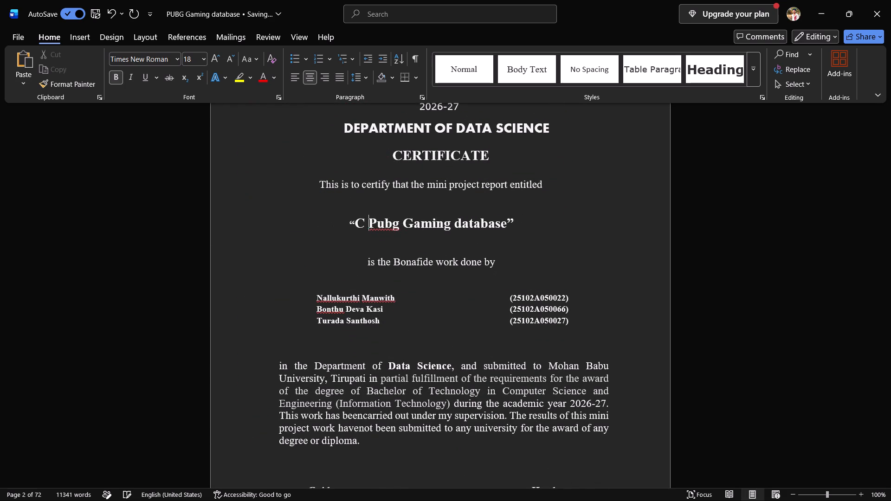
pyautogui.press('BackSpace')
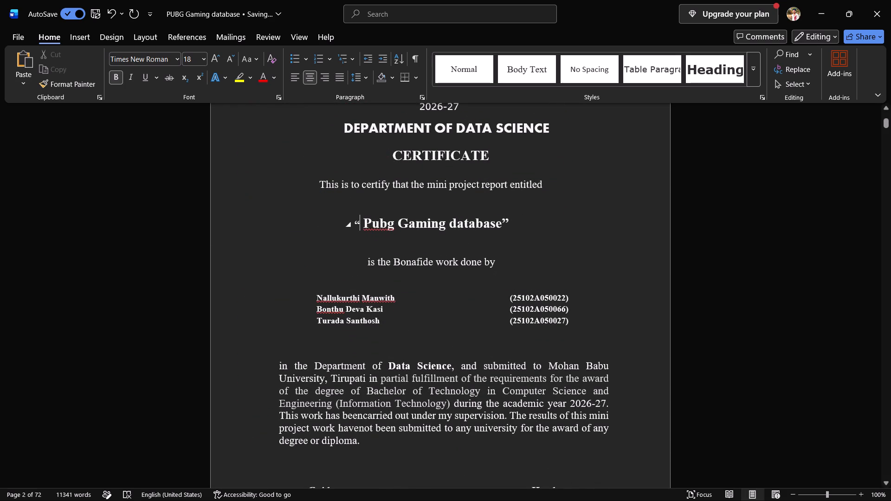
pyautogui.click(393, 224)
pyautogui.press('BackSpace')
pyautogui.press('BackSpace')
pyautogui.press('BackSpace')
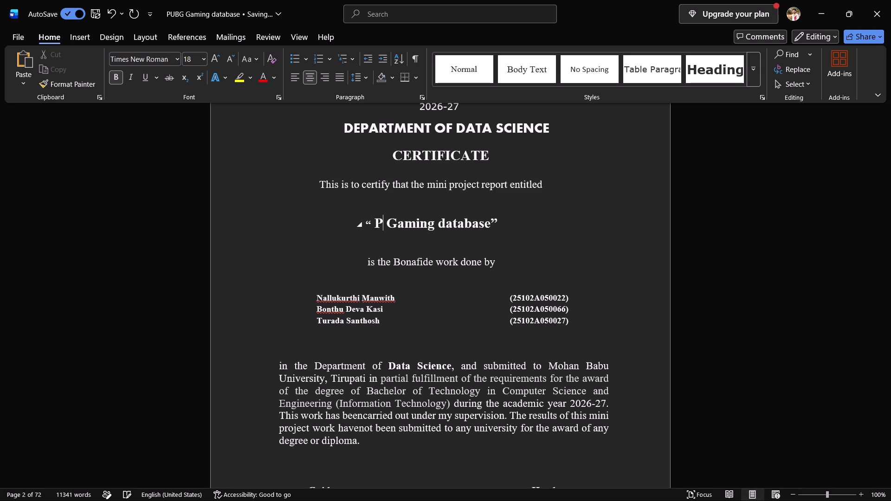
pyautogui.write('UBG')
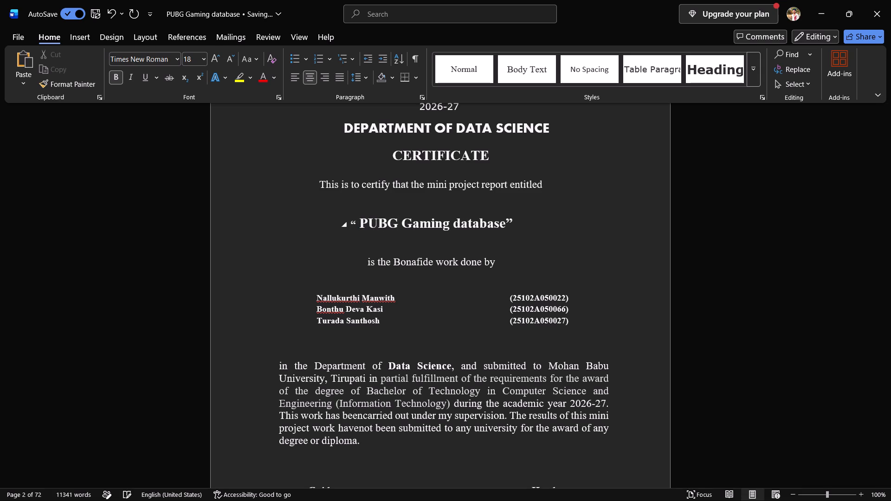
# Review the report pages from the Certificate through the Declaration, Abstract, Table of Contents and Chapter 1 for remaining title and text issues.
pyautogui.scroll(-2, 464, 271)
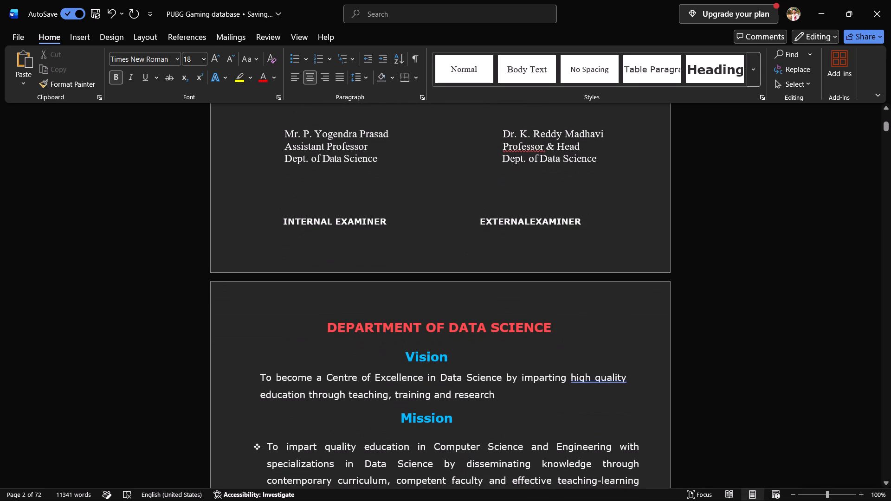
pyautogui.scroll(-4, 464, 271)
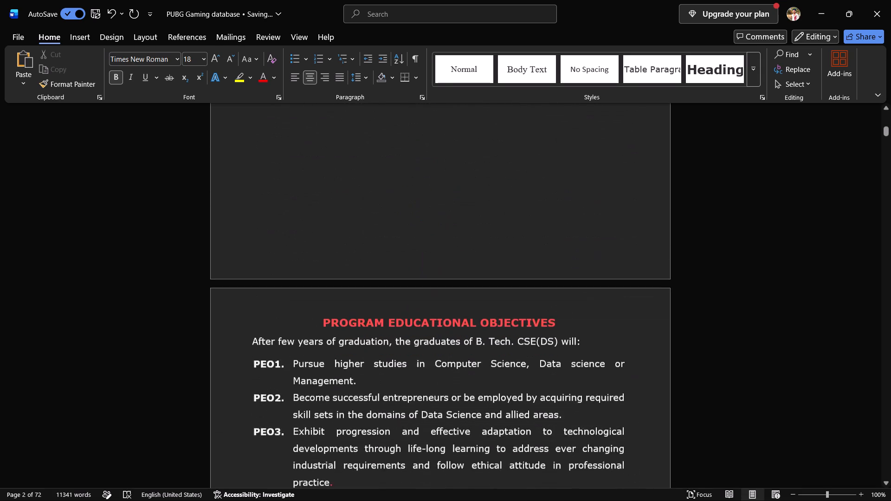
pyautogui.scroll(-4, 464, 271)
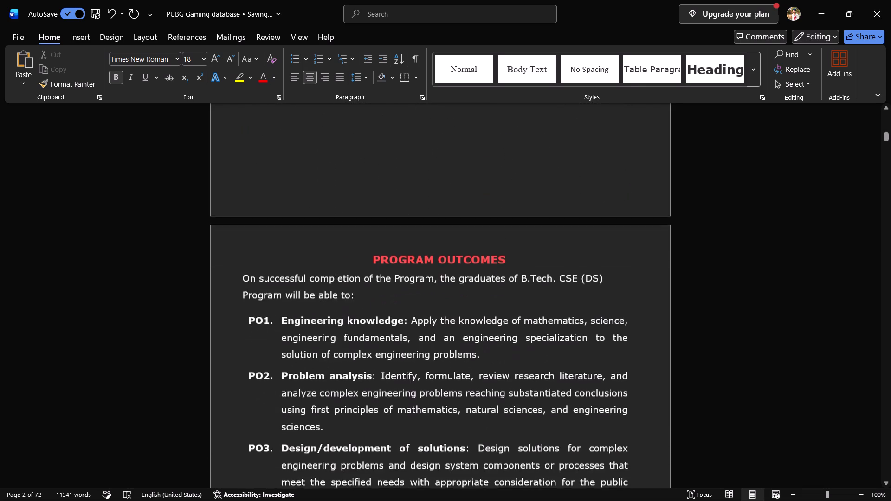
pyautogui.scroll(-6, 464, 271)
pyautogui.scroll(3, 464, 271)
pyautogui.scroll(-1, 464, 271)
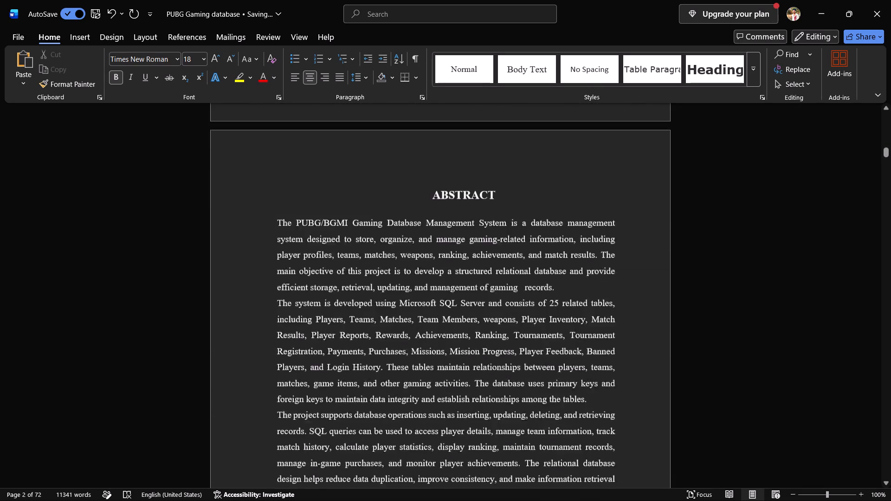
pyautogui.scroll(1, 464, 271)
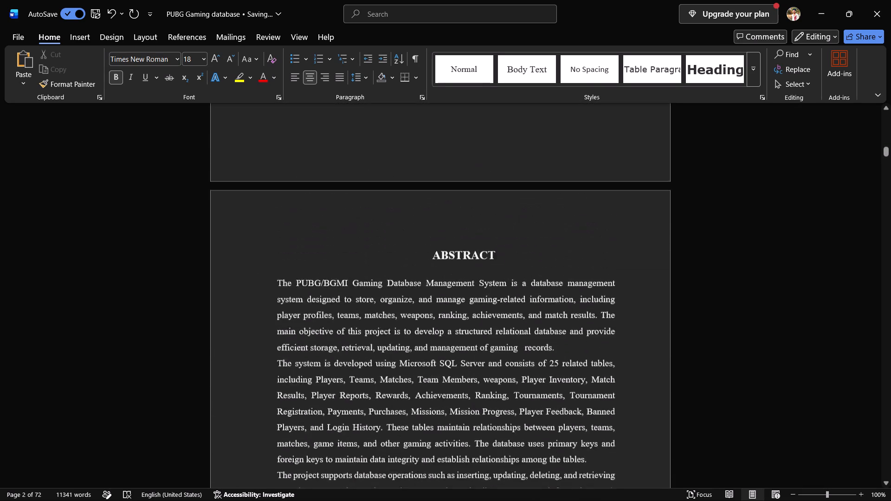
pyautogui.scroll(2, 464, 271)
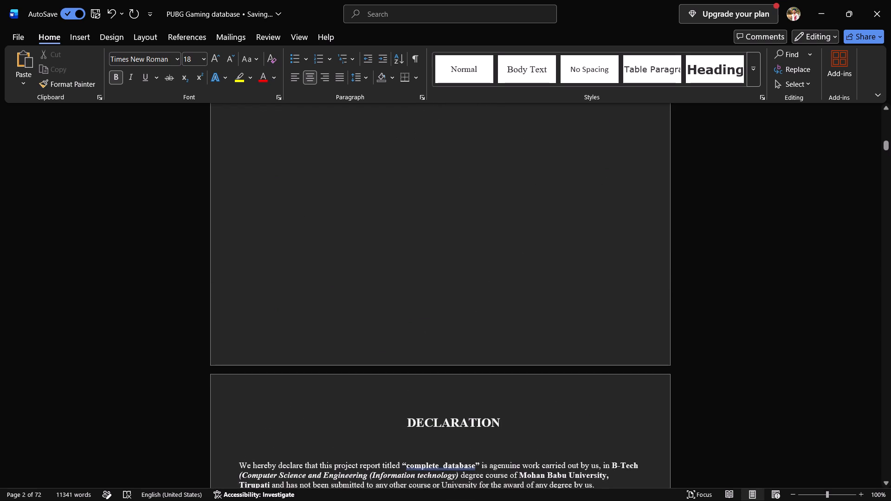
pyautogui.scroll(-1, 464, 271)
pyautogui.scroll(-1, 444, 412)
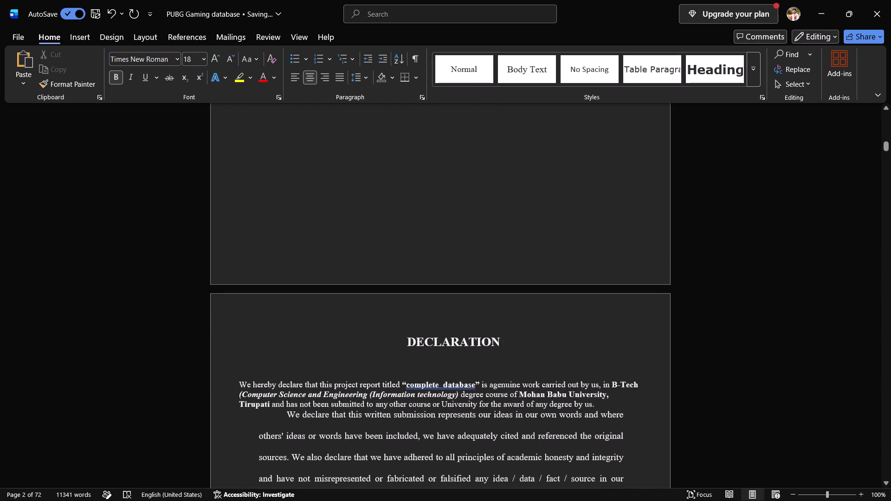
pyautogui.scroll(-4, 444, 412)
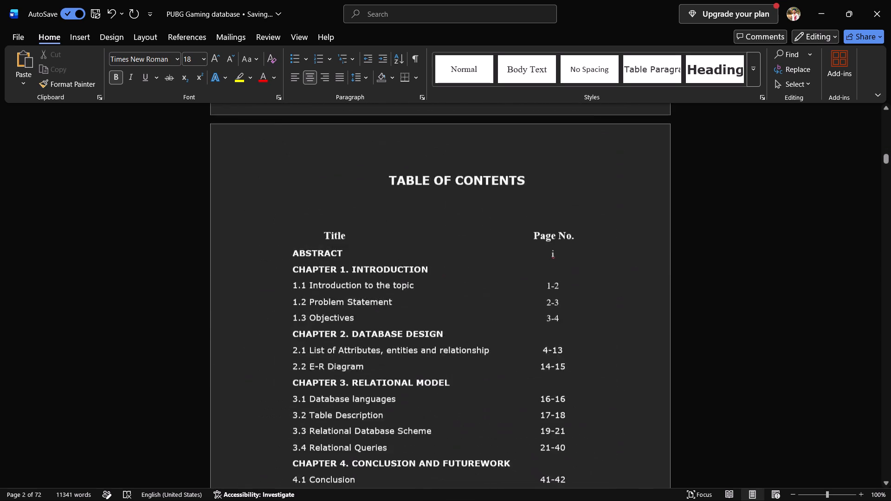
pyautogui.scroll(-5, 444, 412)
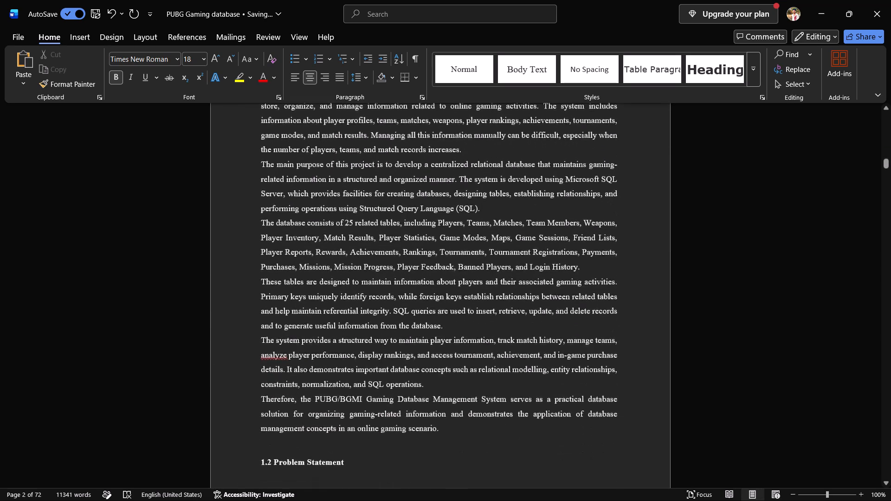
pyautogui.scroll(-2, 444, 412)
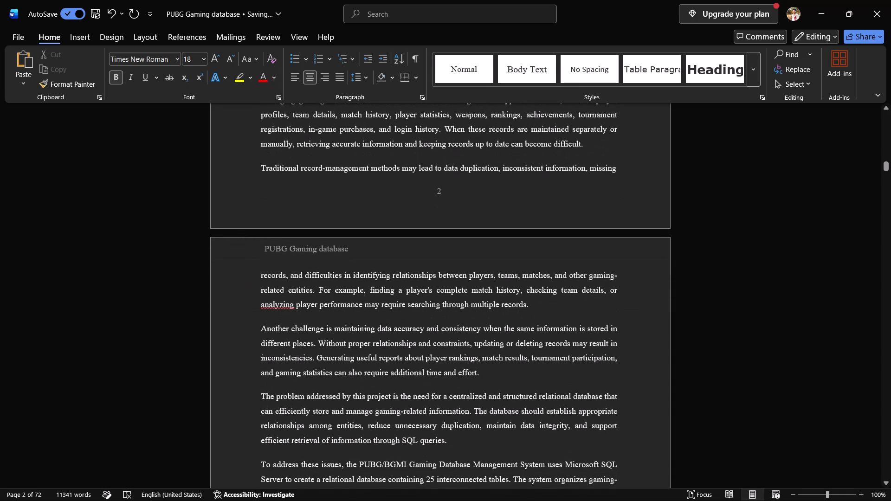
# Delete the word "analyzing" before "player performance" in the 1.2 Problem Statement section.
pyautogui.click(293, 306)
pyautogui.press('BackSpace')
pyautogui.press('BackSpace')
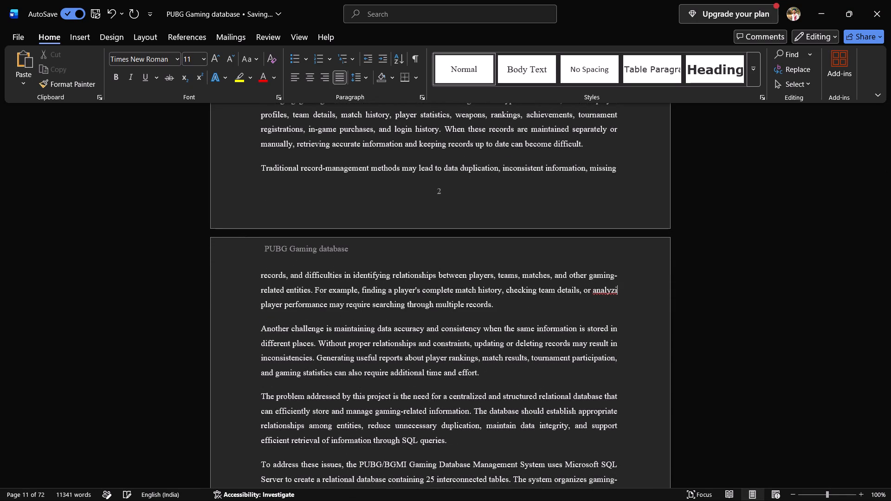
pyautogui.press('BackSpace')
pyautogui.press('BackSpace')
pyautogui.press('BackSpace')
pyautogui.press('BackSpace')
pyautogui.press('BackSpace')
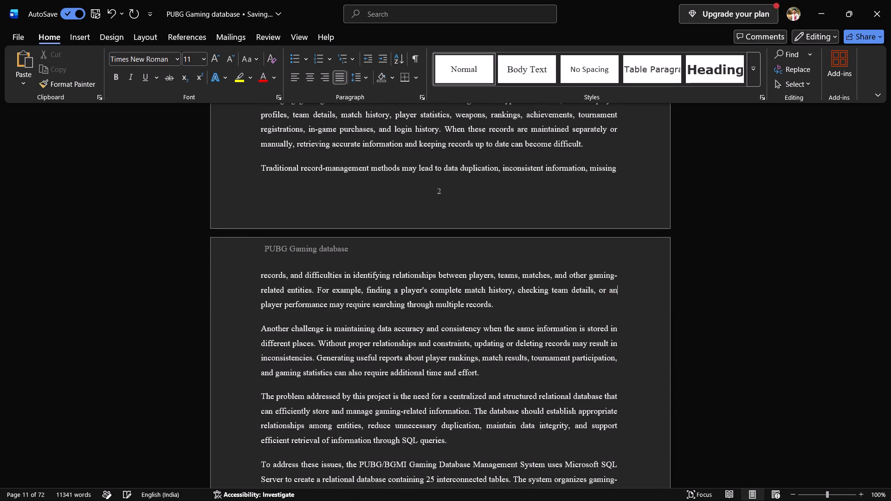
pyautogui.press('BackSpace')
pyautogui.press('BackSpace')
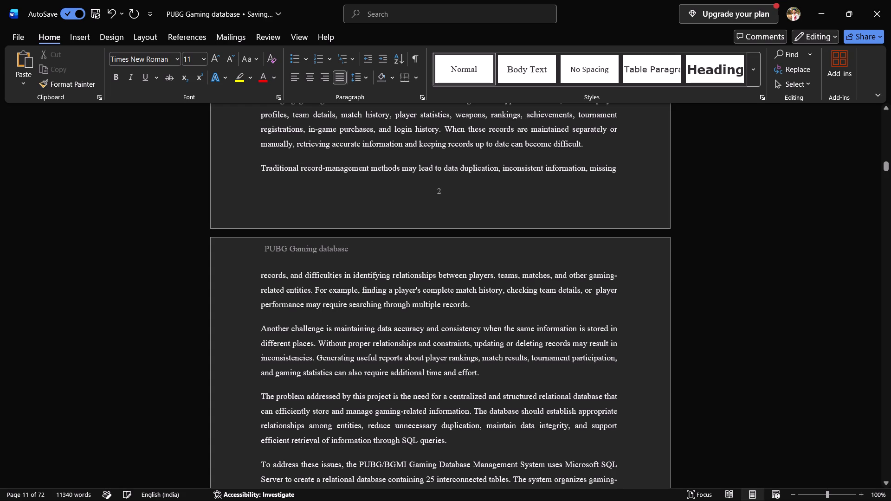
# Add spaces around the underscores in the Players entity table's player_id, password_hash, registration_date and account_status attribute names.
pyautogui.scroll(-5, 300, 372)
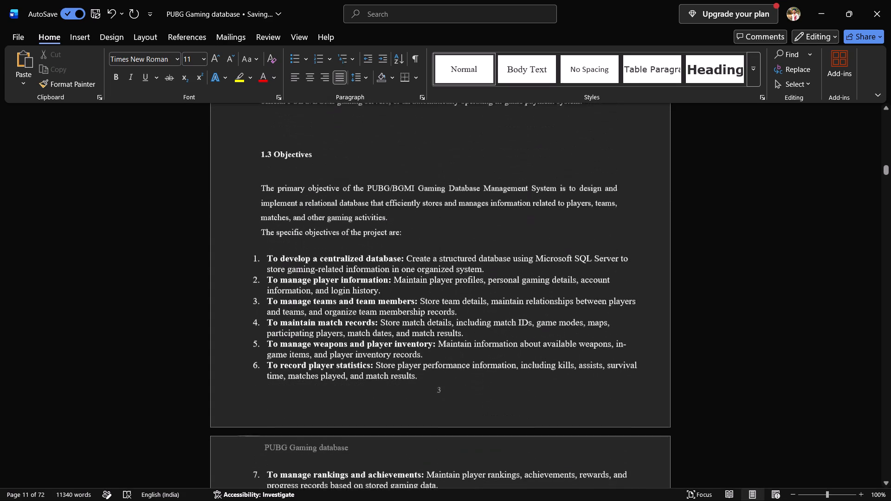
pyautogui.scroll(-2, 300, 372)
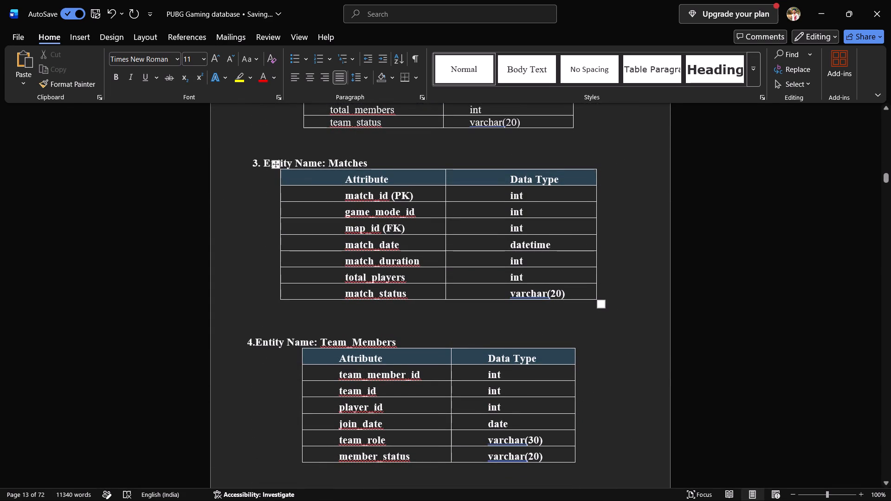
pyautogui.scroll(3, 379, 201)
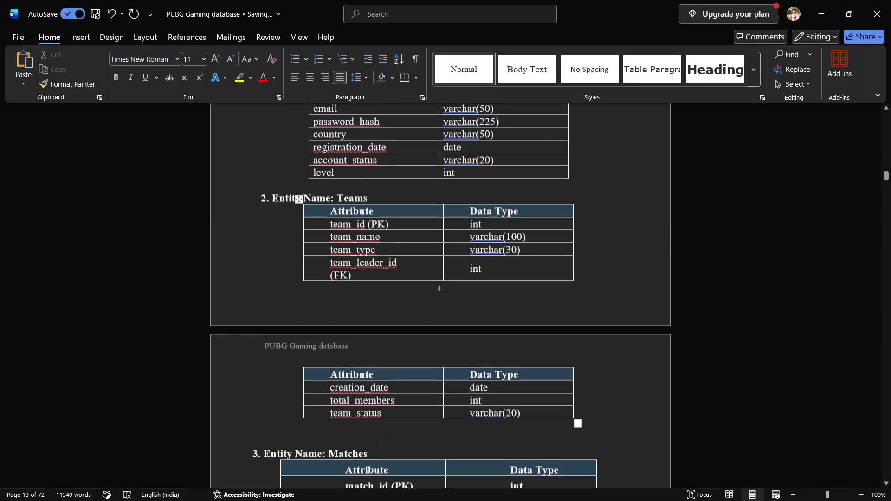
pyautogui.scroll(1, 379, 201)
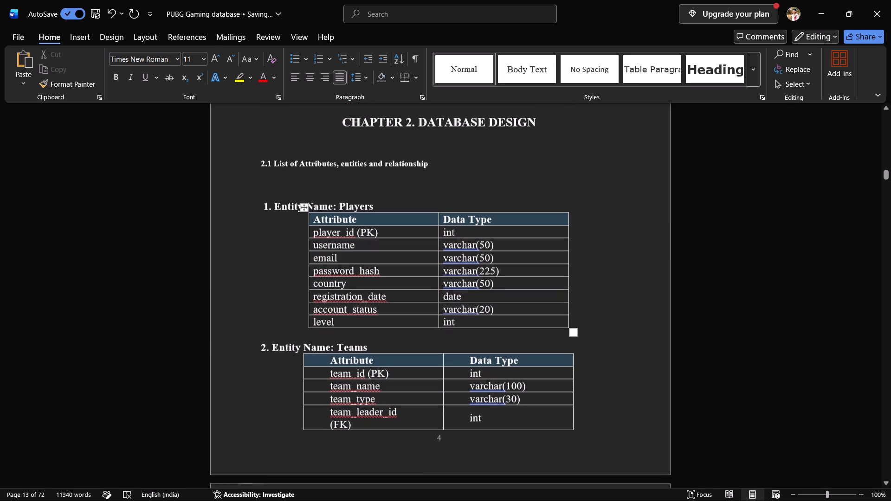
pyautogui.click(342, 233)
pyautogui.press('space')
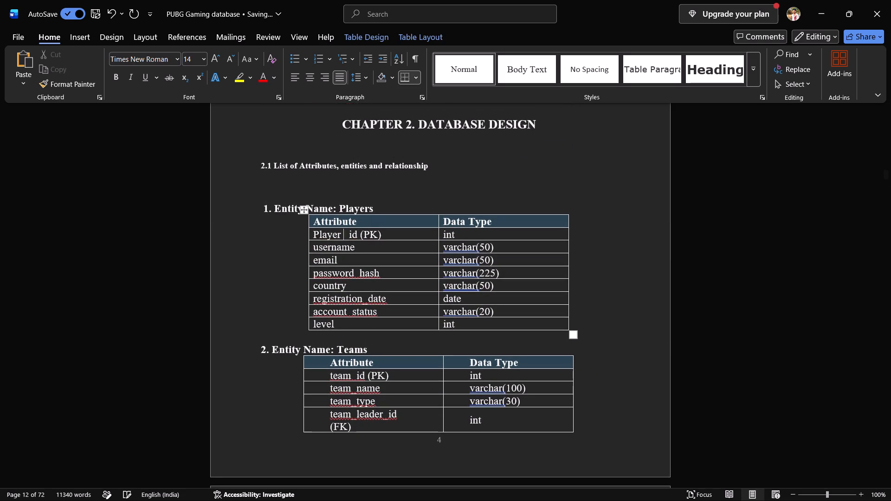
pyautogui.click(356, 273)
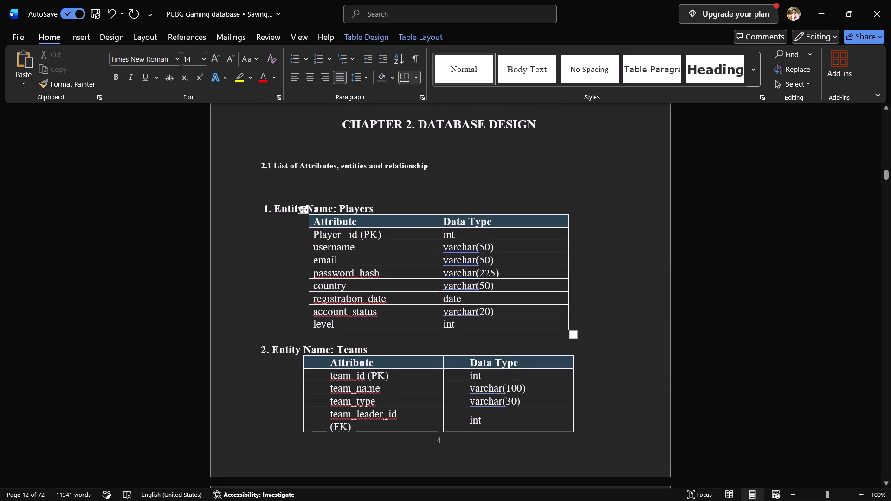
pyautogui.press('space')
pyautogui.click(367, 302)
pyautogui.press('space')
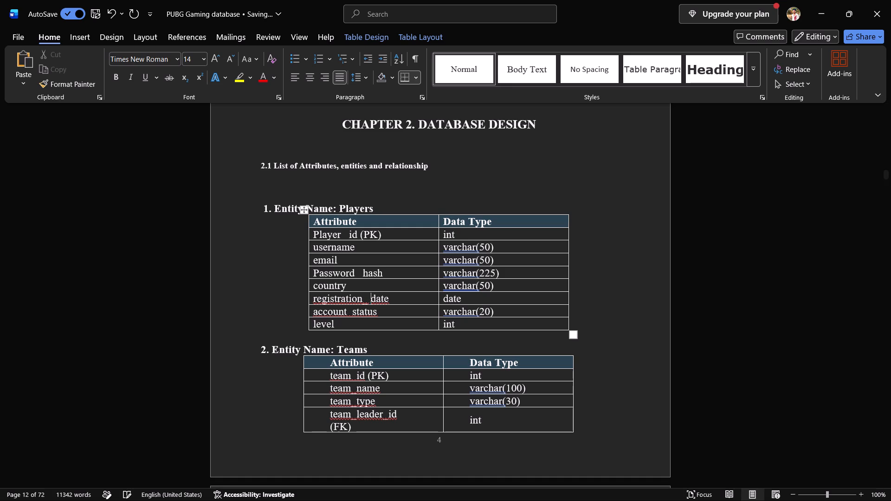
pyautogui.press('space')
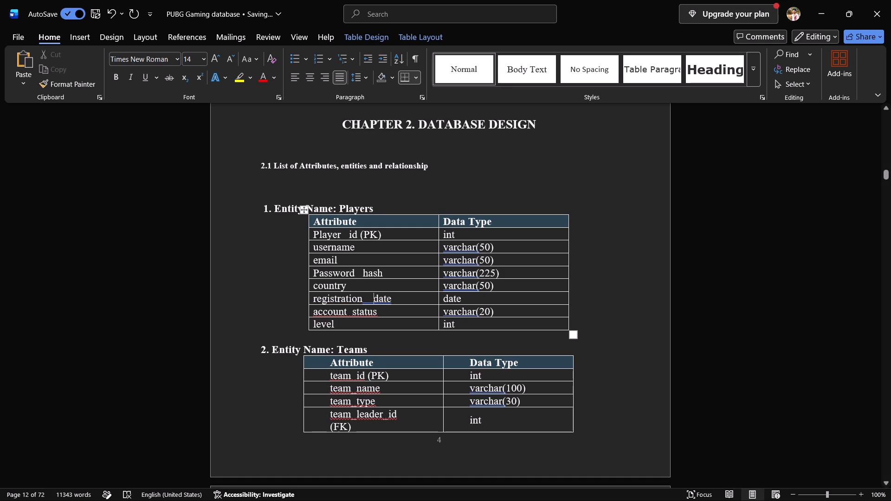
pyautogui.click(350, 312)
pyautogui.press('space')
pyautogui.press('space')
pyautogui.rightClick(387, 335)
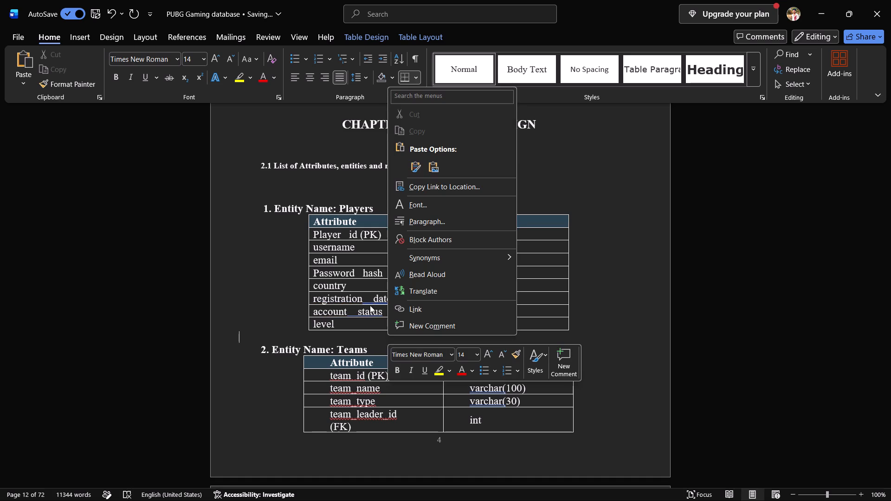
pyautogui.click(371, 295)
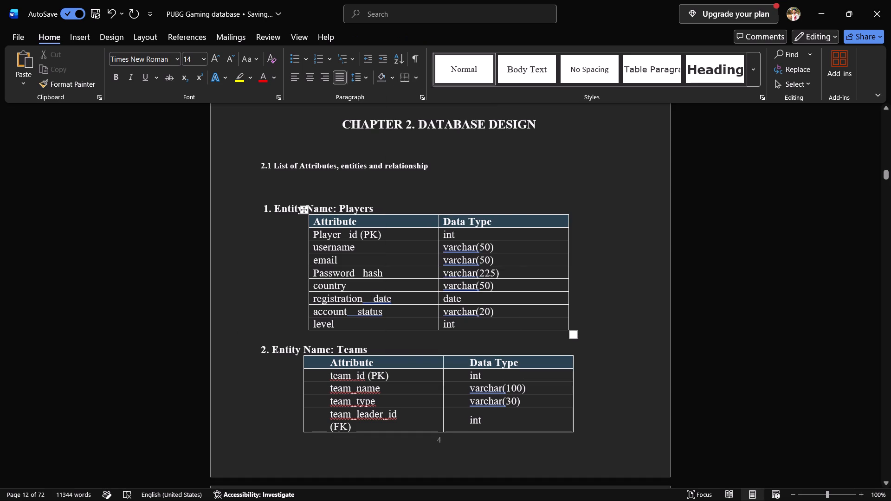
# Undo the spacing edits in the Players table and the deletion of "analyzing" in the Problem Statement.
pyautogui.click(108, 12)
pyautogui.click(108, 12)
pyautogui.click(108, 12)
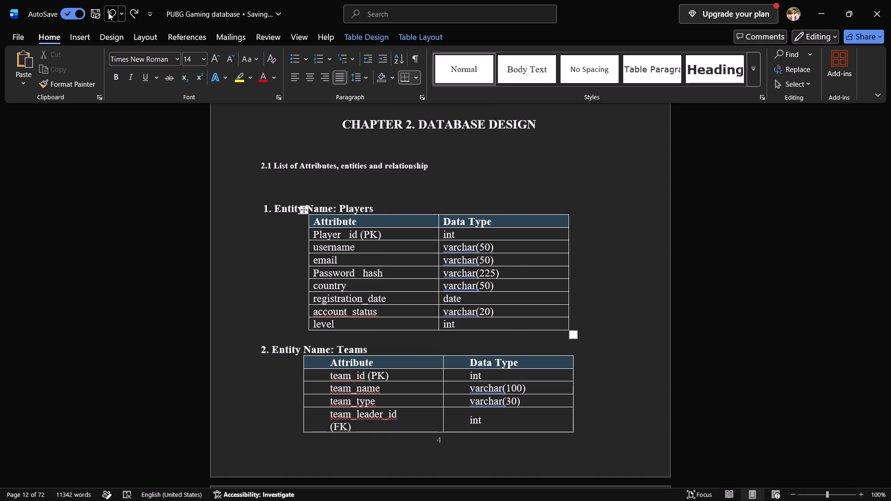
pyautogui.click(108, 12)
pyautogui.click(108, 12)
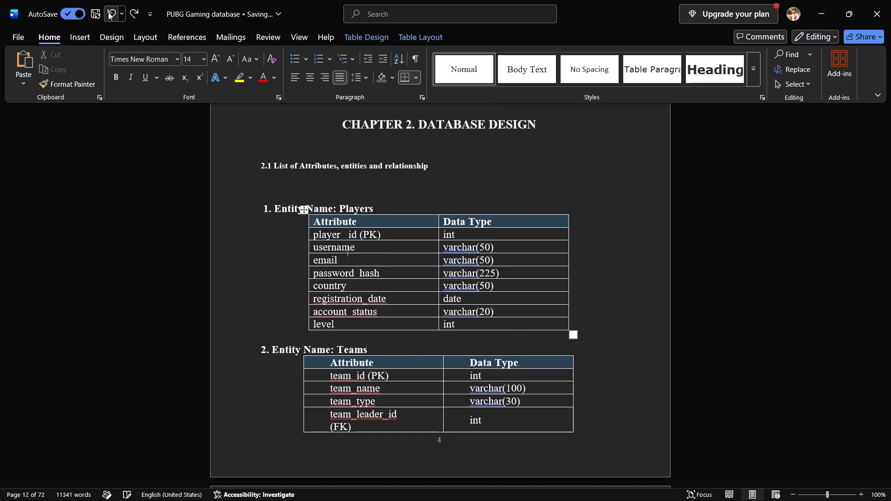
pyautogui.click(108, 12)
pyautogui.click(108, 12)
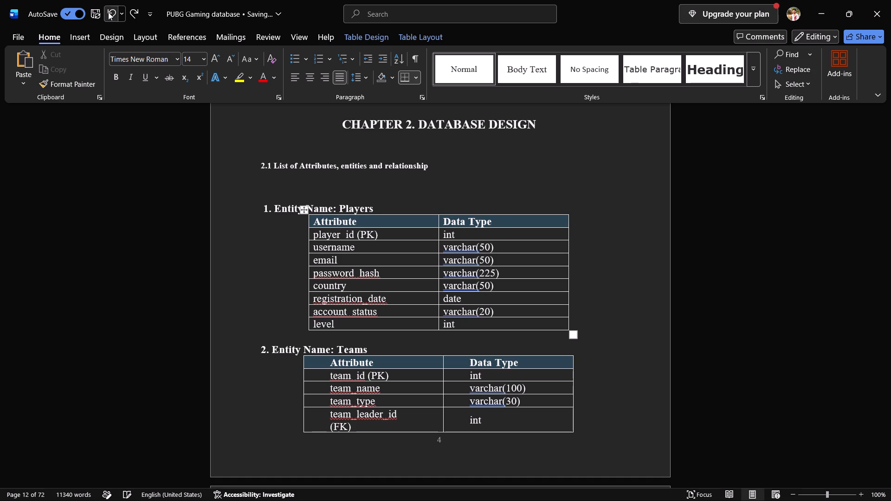
# Save the report.
pyautogui.scroll(-2, 350, 277)
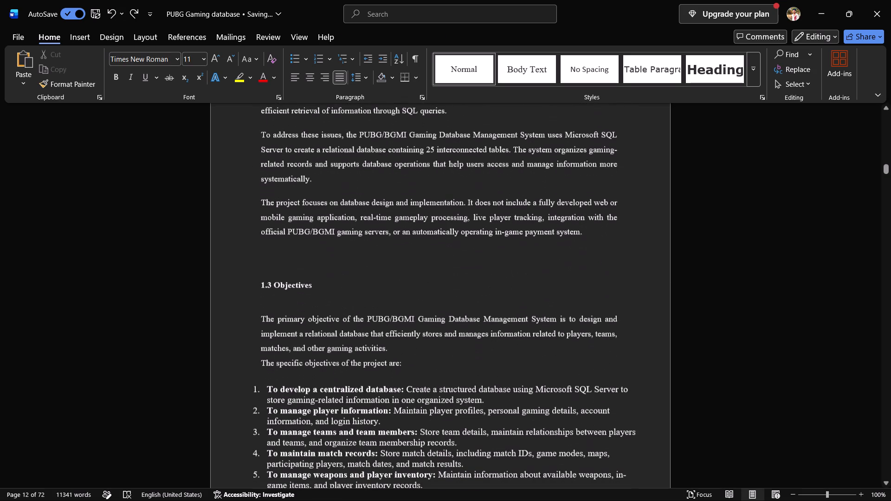
pyautogui.click(91, 16)
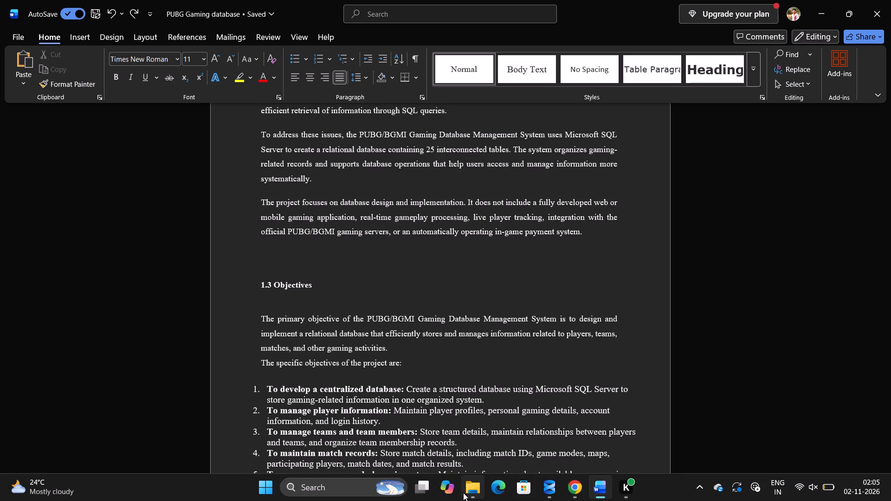
# Switch to the Downloads folder in File Explorer, maximize its window and search it for "pu".
pyautogui.click(488, 432)
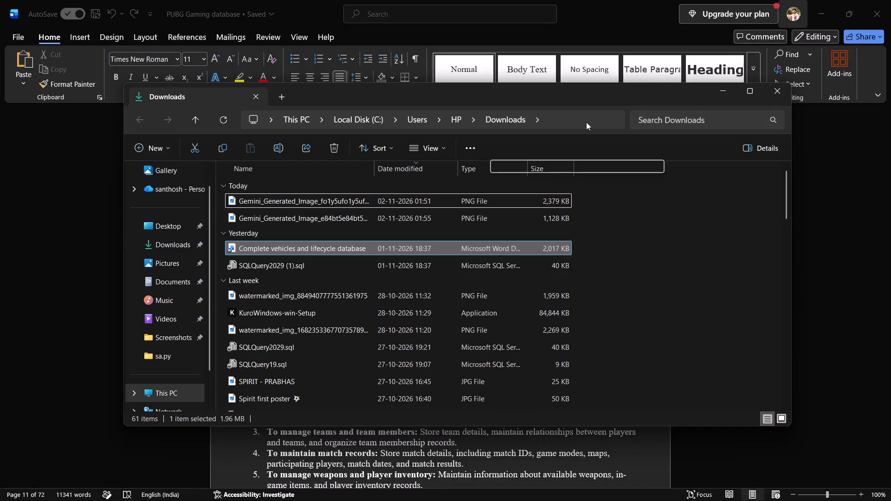
pyautogui.click(754, 90)
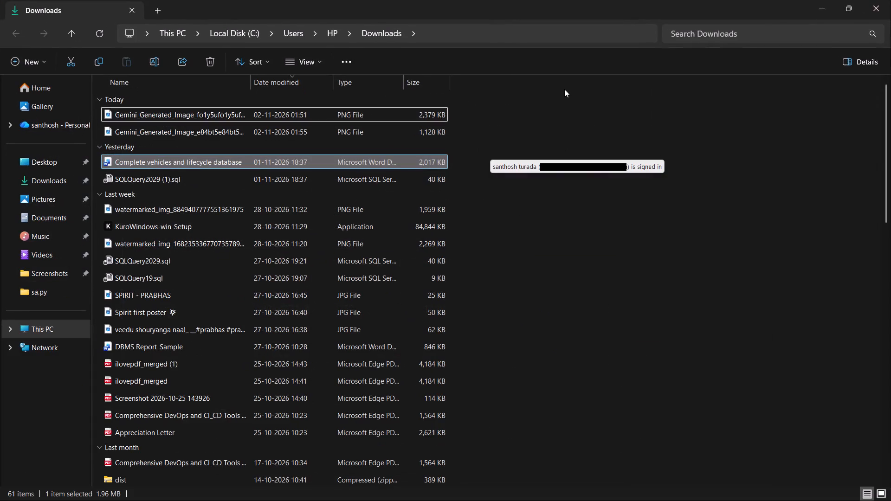
pyautogui.scroll(2, 270, 182)
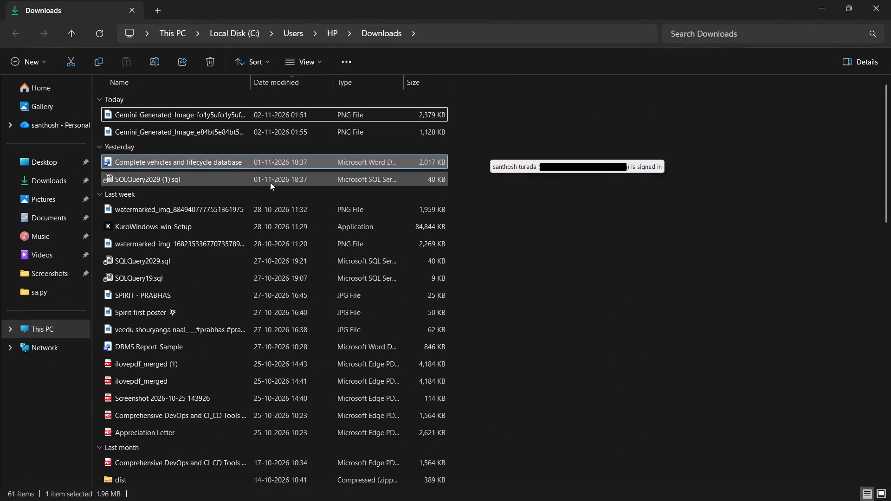
pyautogui.click(703, 32)
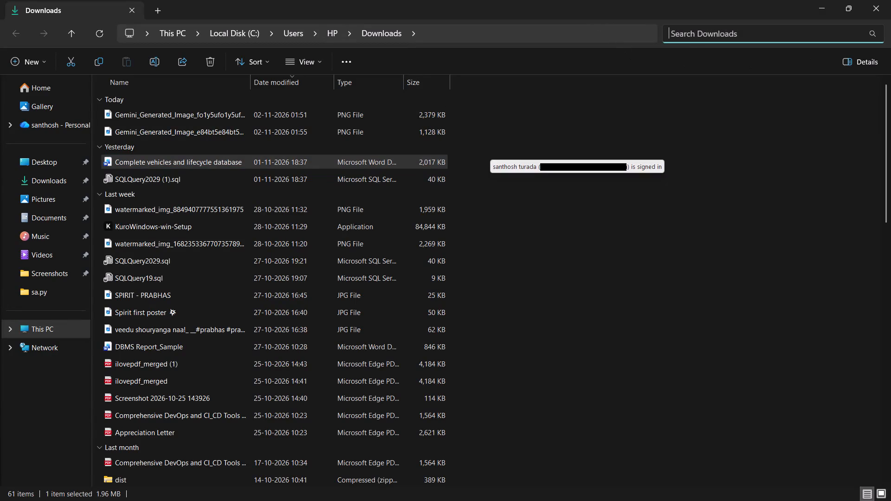
pyautogui.write('pu')
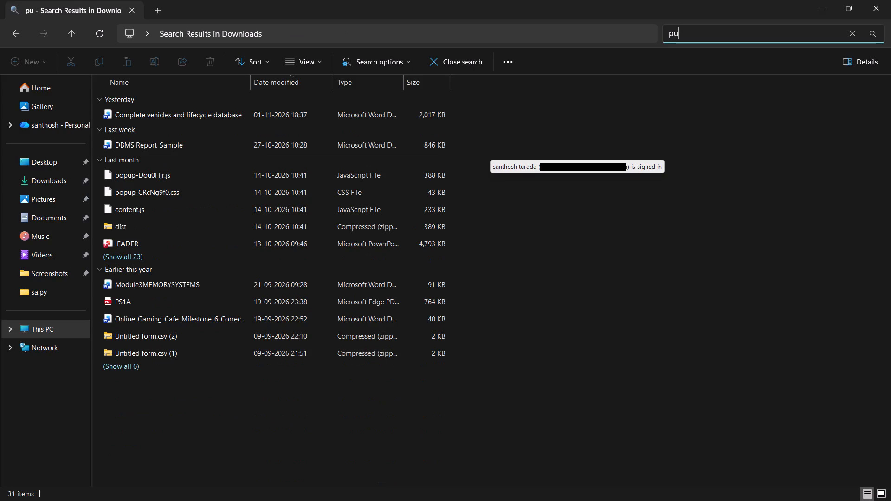
# Search the Downloads folder for "pubg", and retry the search in capitals with "PUB".
pyautogui.write('bg')
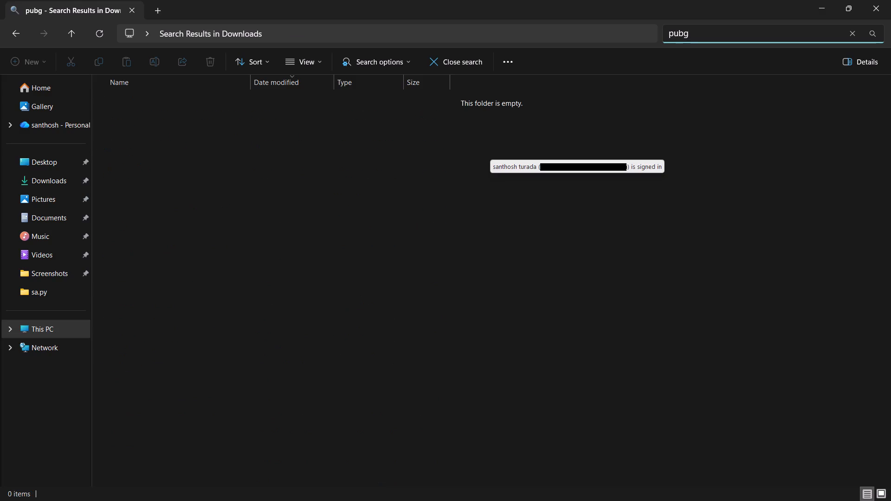
pyautogui.press('BackSpace')
pyautogui.press('BackSpace')
pyautogui.press('BackSpace')
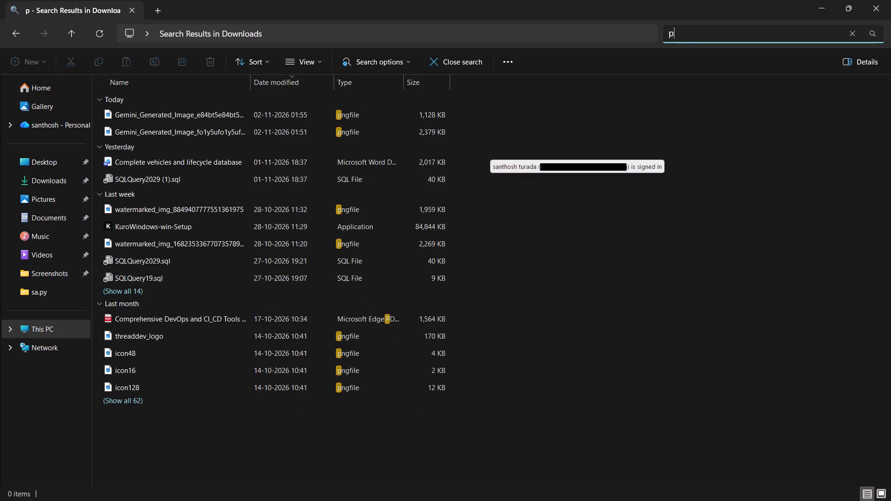
pyautogui.hotkey('shift', 'u')
pyautogui.press('BackSpace')
pyautogui.press('BackSpace')
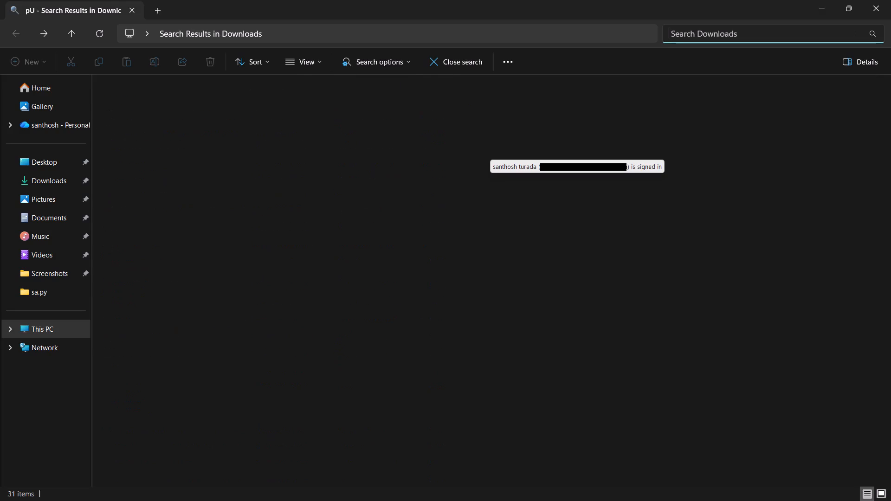
pyautogui.write('PU')
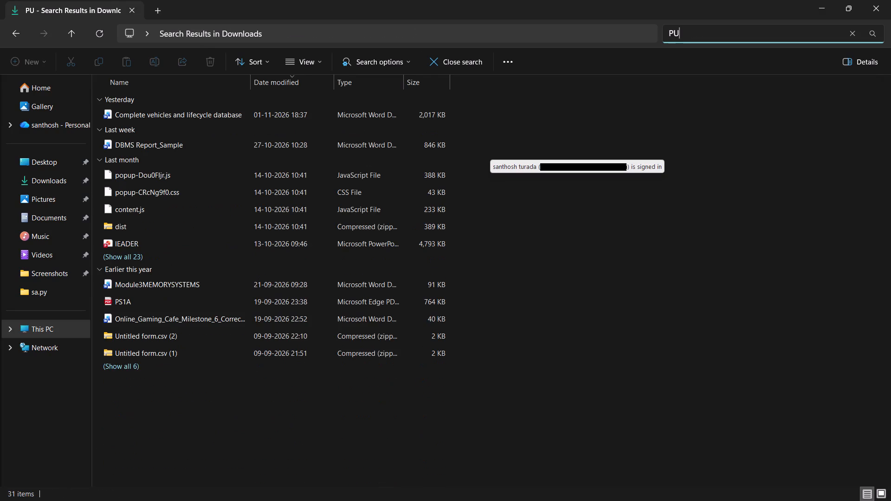
pyautogui.hotkey('shift', 'b')
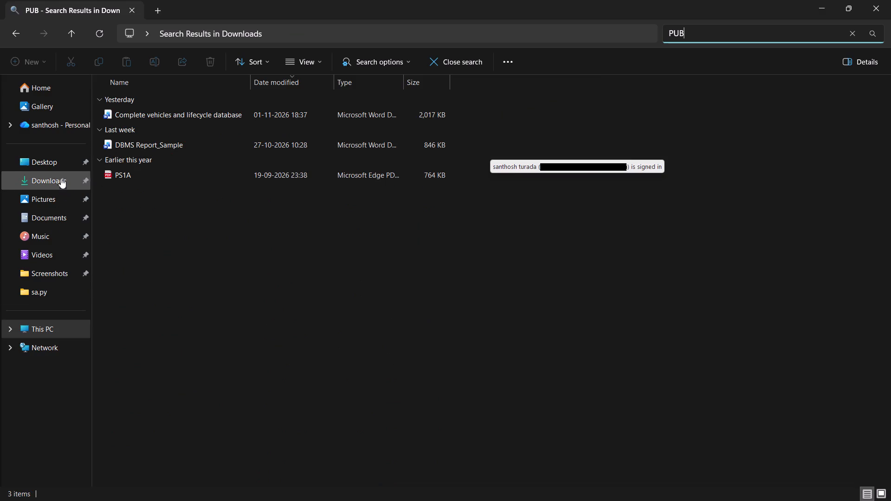
# Check the personal OneDrive folder for the report, and search from Home for "PU".
pyautogui.click(71, 125)
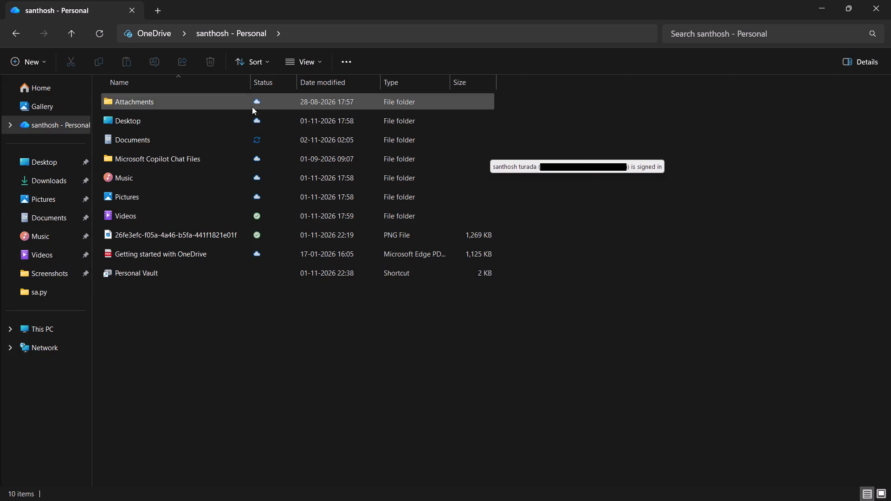
pyautogui.click(60, 91)
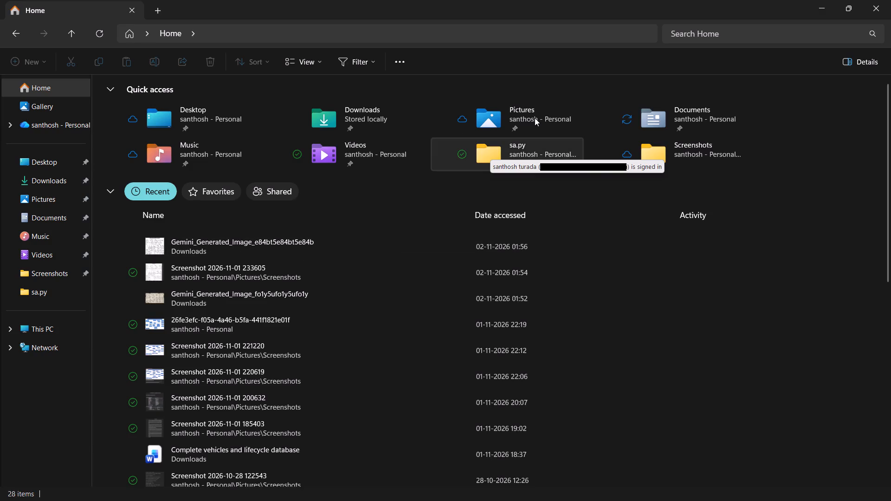
pyautogui.click(759, 31)
pyautogui.write('PU')
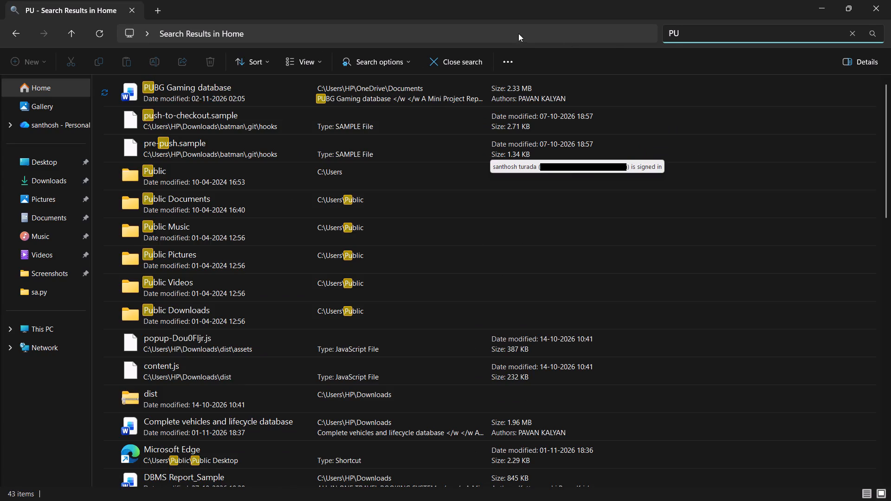
# Open the PUBG Gaming database document found in the OneDrive Documents folder and view its title page.
pyautogui.click(286, 94)
pyautogui.doubleClick(286, 94)
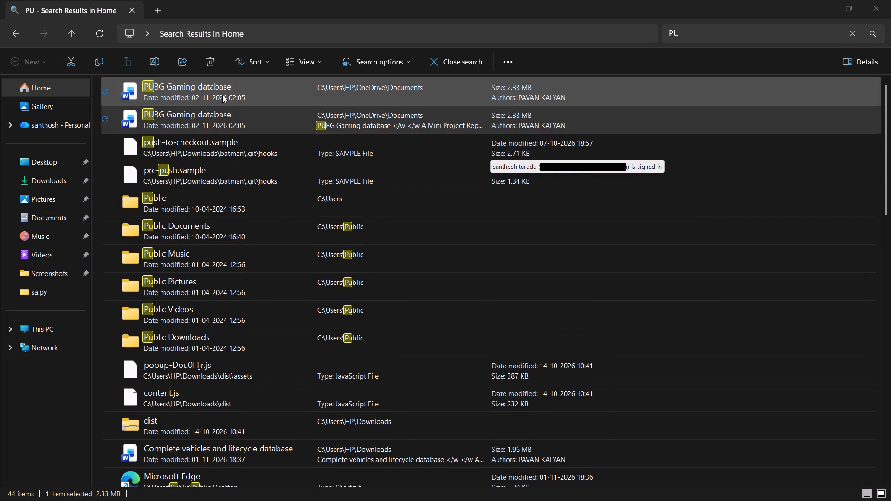
pyautogui.doubleClick(218, 96)
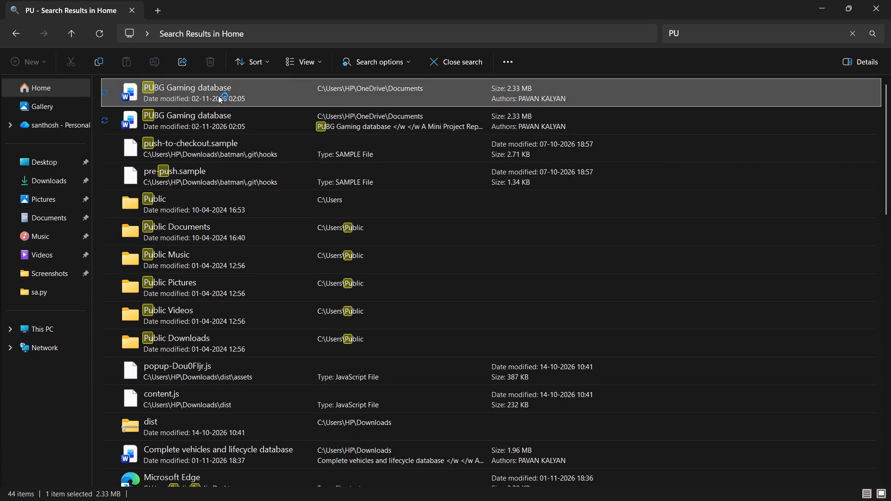
pyautogui.scroll(2, 357, 308)
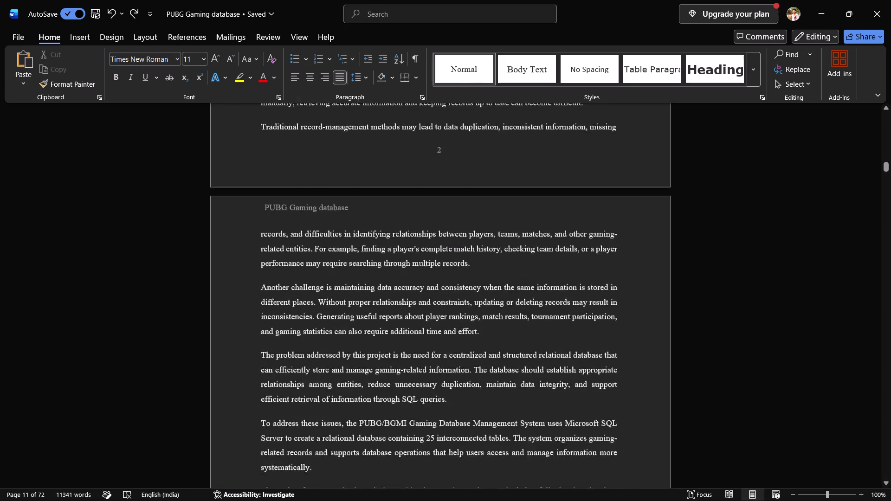
pyautogui.scroll(15, 357, 308)
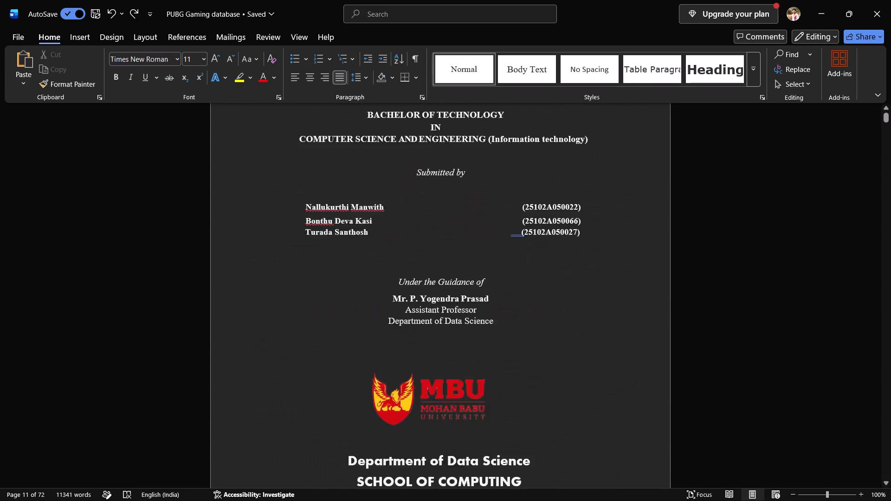
pyautogui.scroll(3, 357, 308)
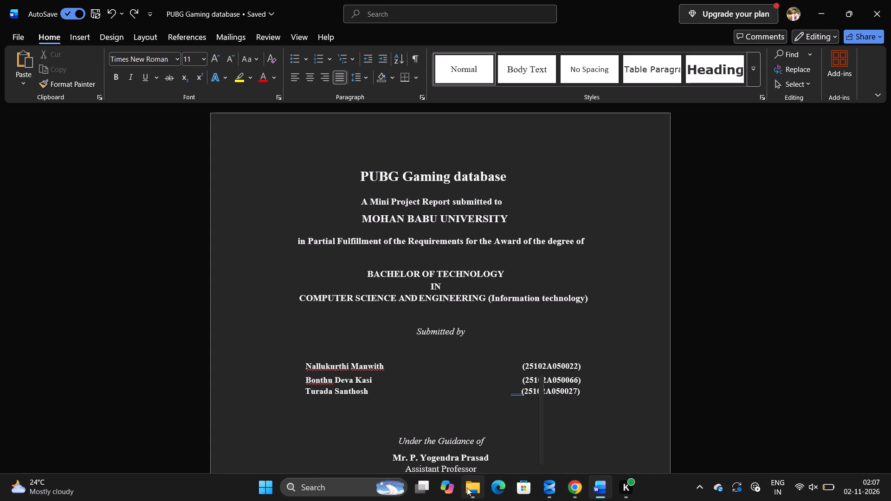
# Switch back to the "PU" search results in File Explorer and bring up the file actions for the first PUBG Gaming database document.
pyautogui.click(476, 431)
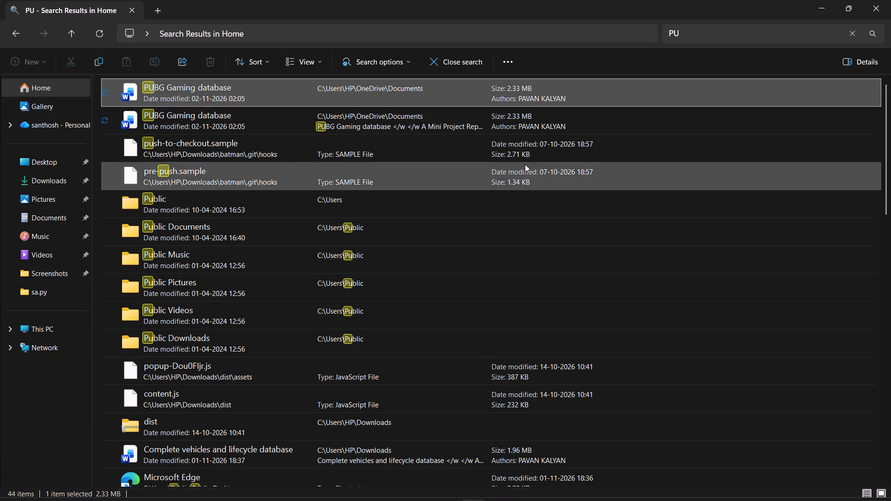
pyautogui.rightClick(528, 90)
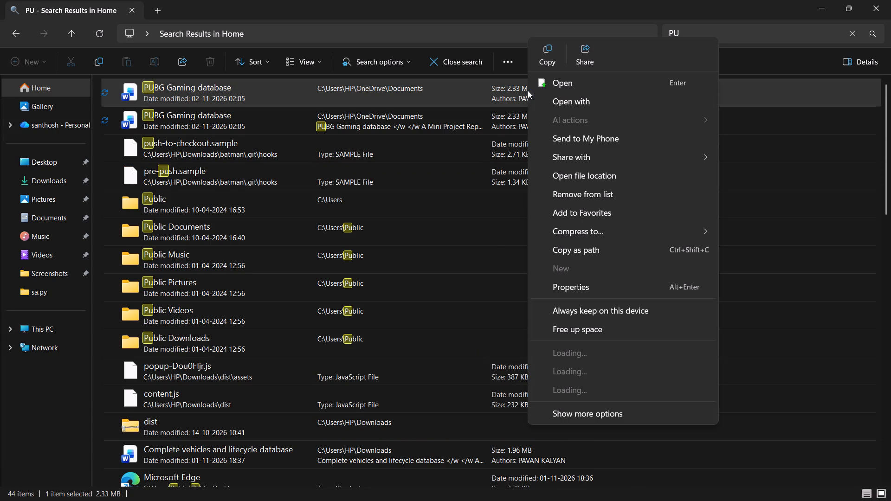
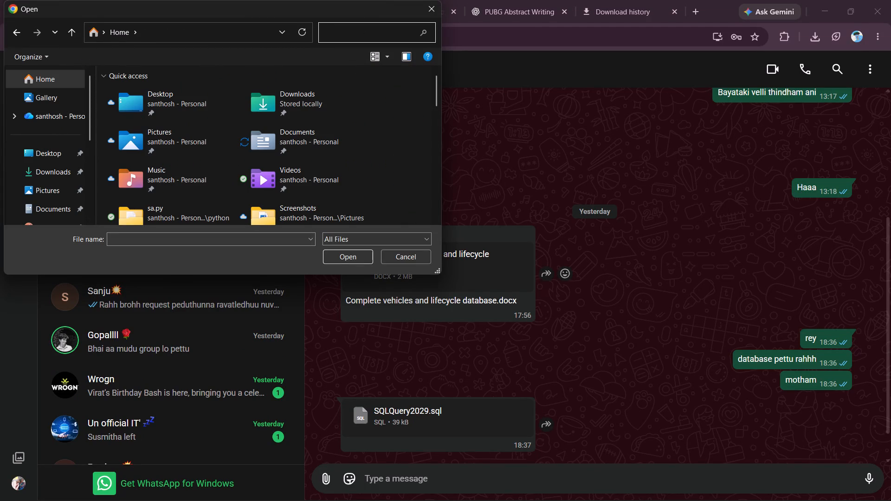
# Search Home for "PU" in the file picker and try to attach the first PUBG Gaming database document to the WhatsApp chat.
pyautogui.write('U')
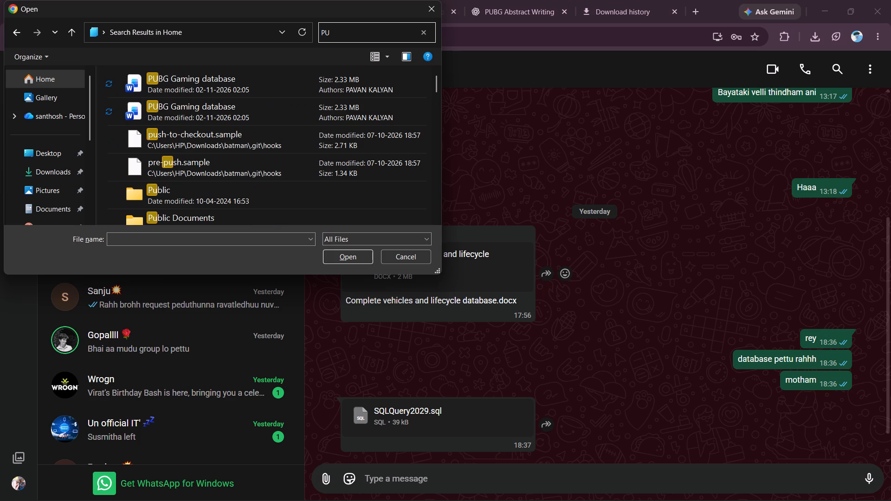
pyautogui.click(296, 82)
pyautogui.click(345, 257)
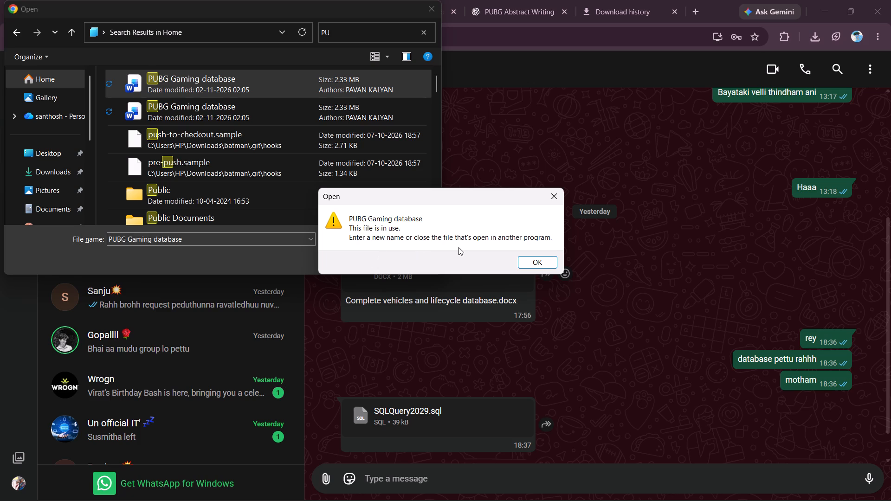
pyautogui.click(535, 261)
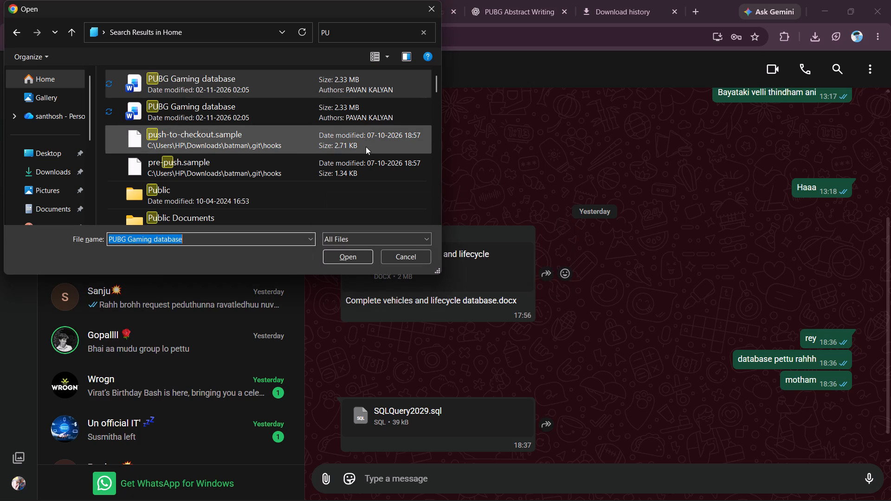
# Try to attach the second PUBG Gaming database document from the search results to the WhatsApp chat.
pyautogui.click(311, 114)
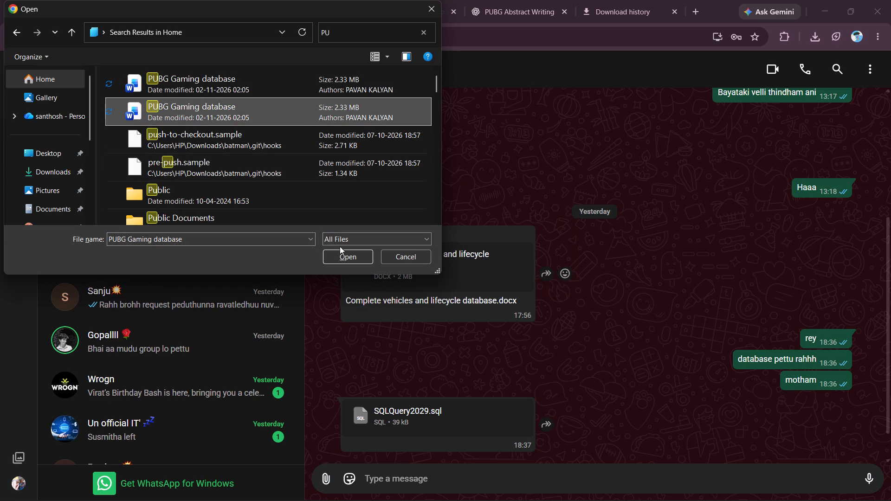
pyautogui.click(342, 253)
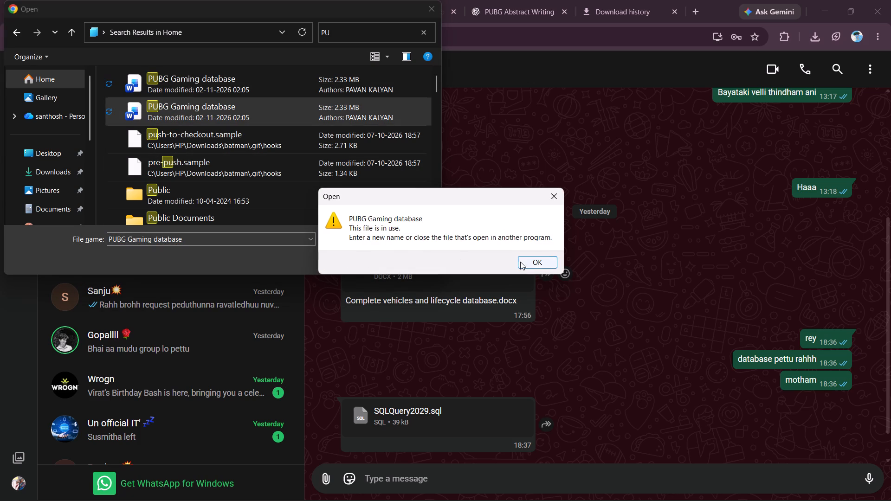
# Dismiss the file-in-use warning for the PUBG Gaming database document and return to choosing the attachment.
pyautogui.click(547, 265)
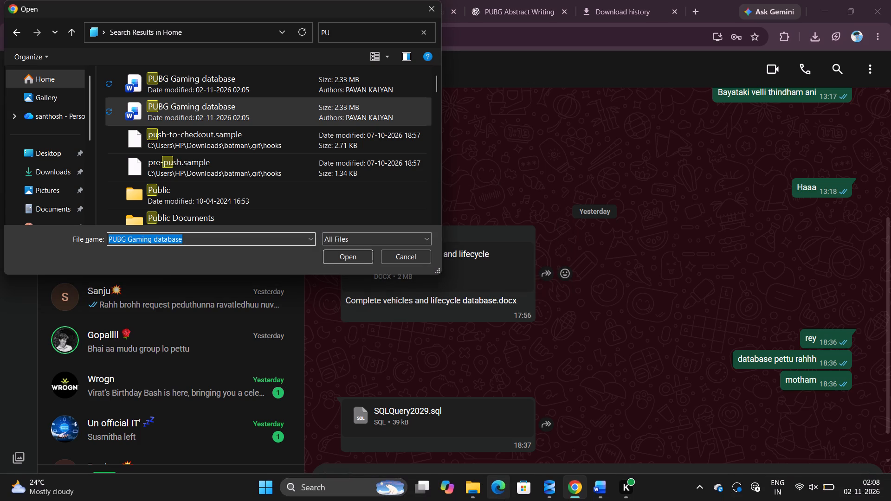
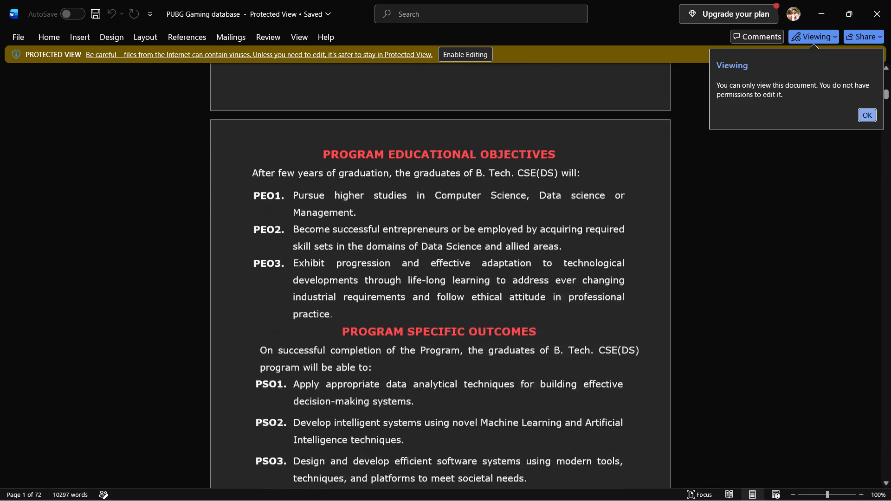
# Look through the opening pages of the PUBG Gaming database document, from the title page to the declaration, to check its content.
pyautogui.scroll(-8, 437, 295)
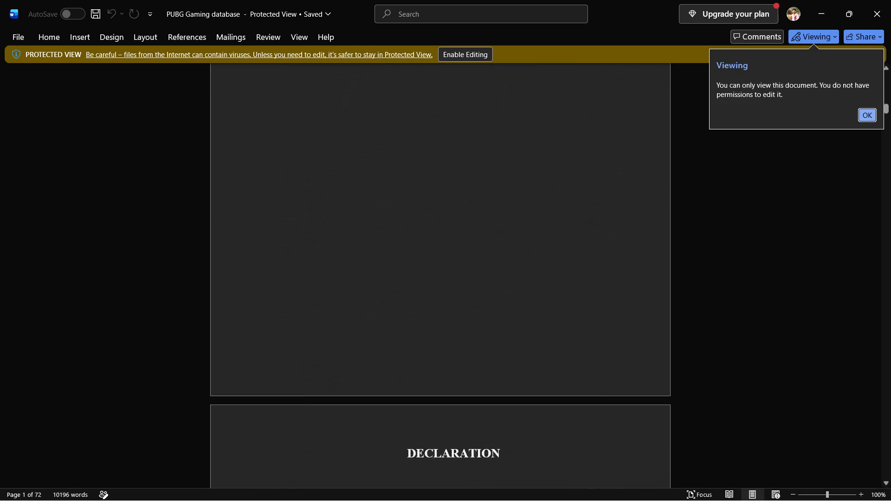
pyautogui.scroll(-1, 437, 295)
pyautogui.scroll(1, 437, 295)
pyautogui.scroll(-5, 437, 295)
pyautogui.scroll(9, 437, 295)
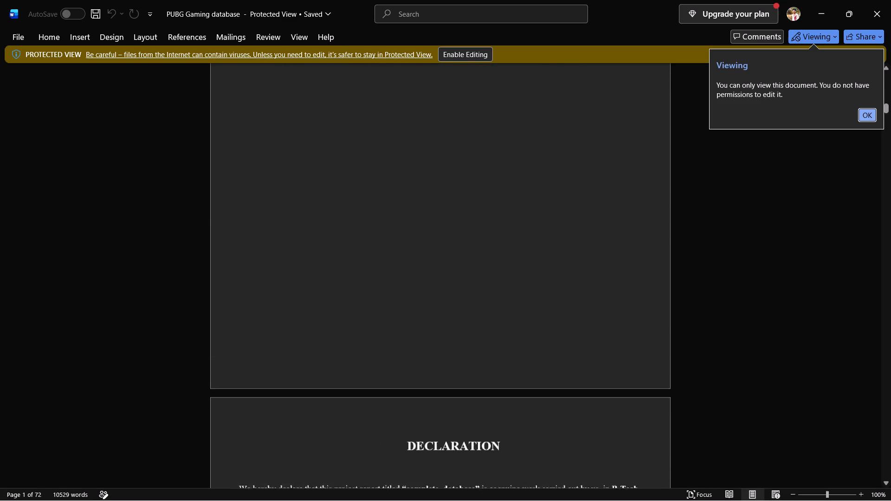
pyautogui.scroll(3, 437, 295)
pyautogui.scroll(-1, 437, 295)
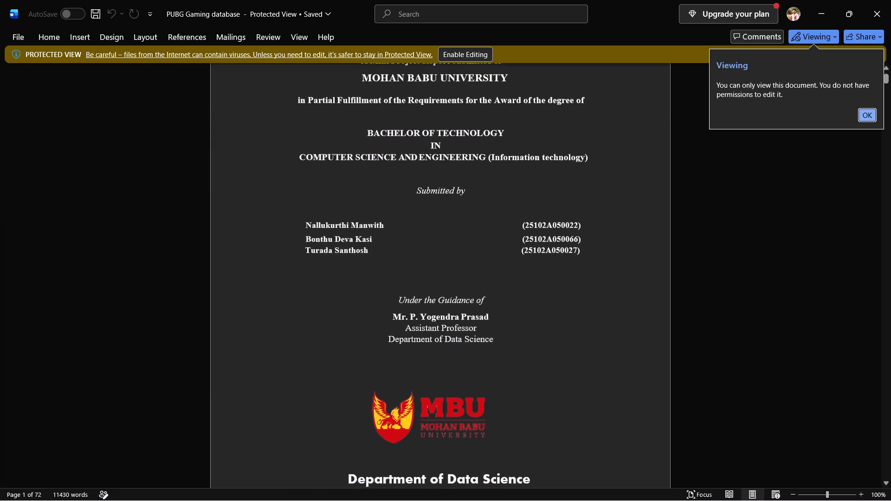
pyautogui.scroll(-1, 437, 295)
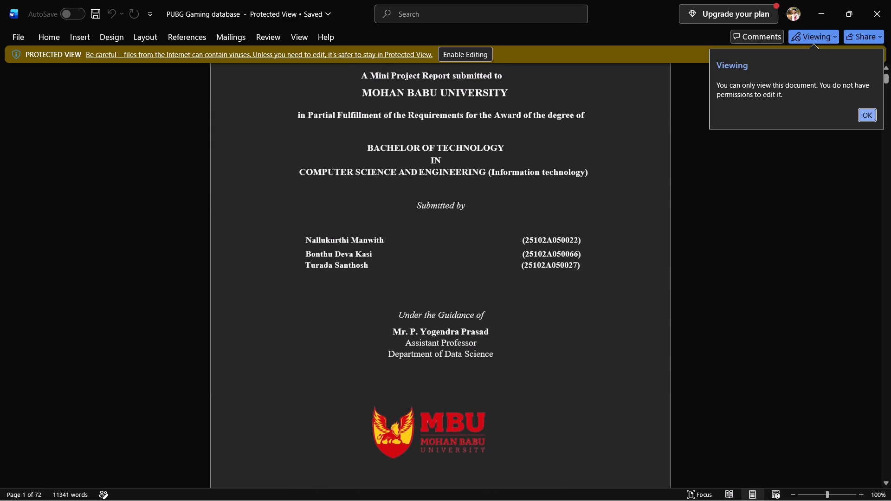